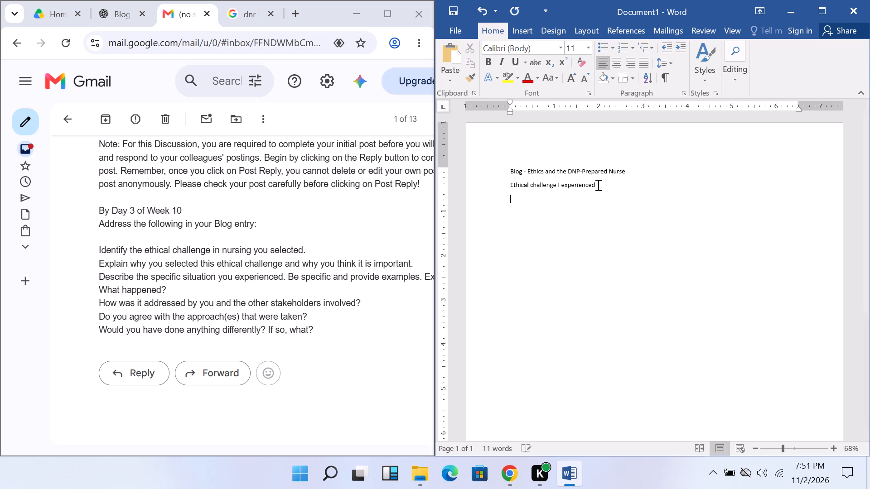
# Write "Reason behind selecting the ethical" on the third line, below "Ethical challenge I experienced".
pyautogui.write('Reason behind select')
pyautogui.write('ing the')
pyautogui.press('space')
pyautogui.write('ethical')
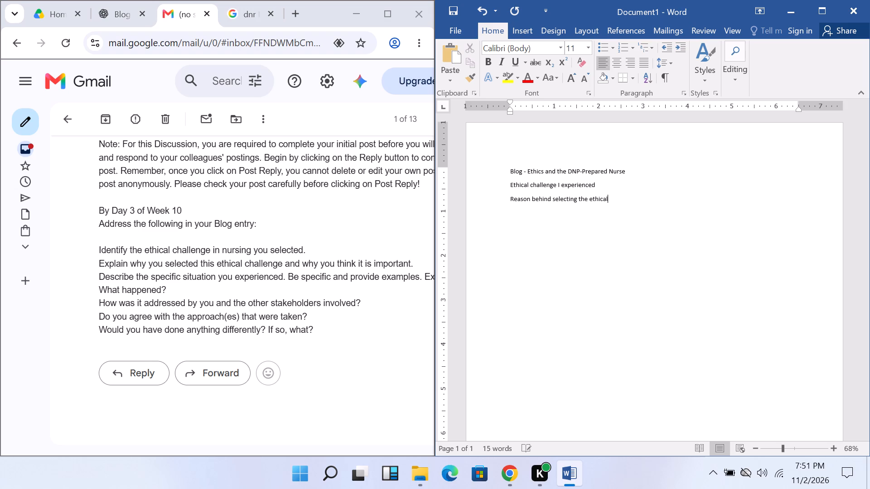
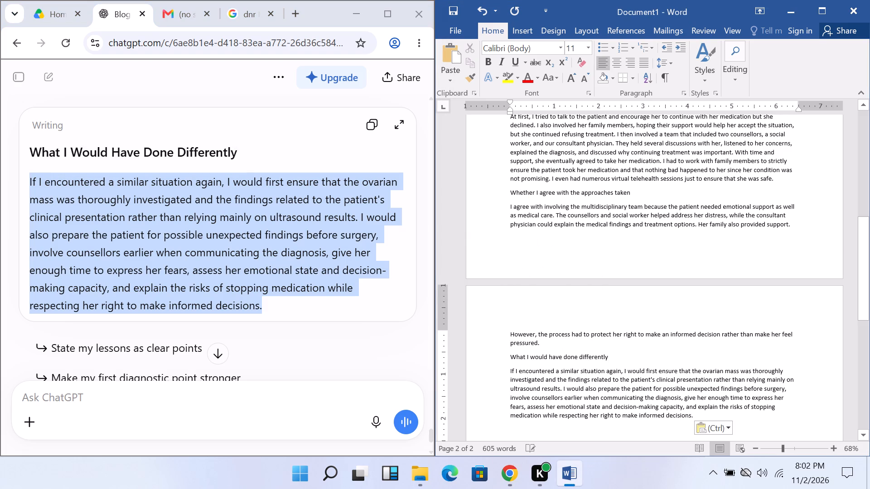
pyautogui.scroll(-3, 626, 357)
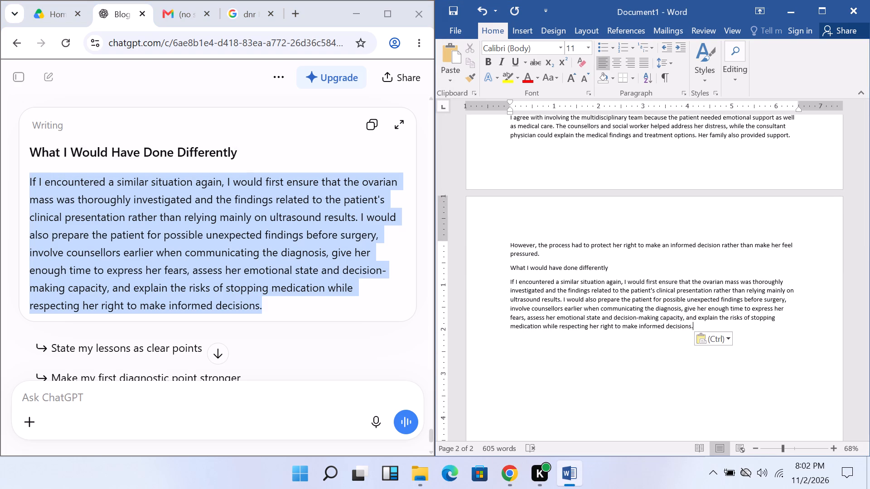
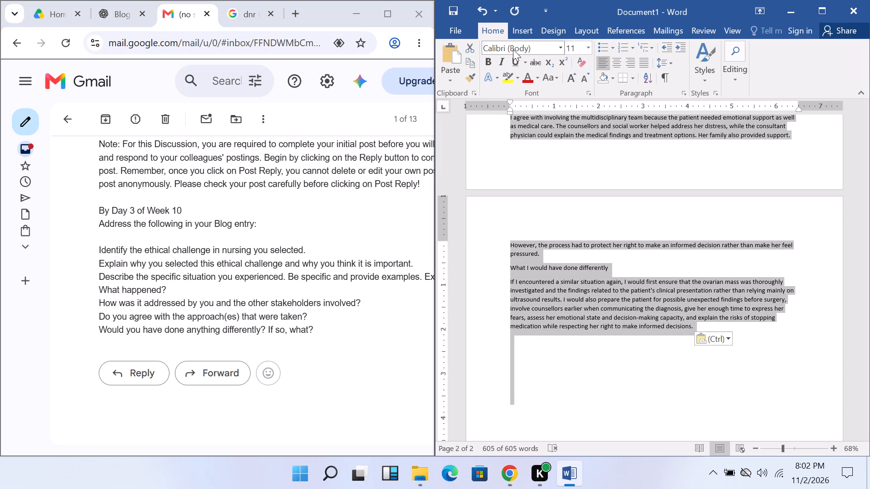
# Set the whole selected blog document in Times New Roman at size 12.
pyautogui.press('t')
pyautogui.press('Return')
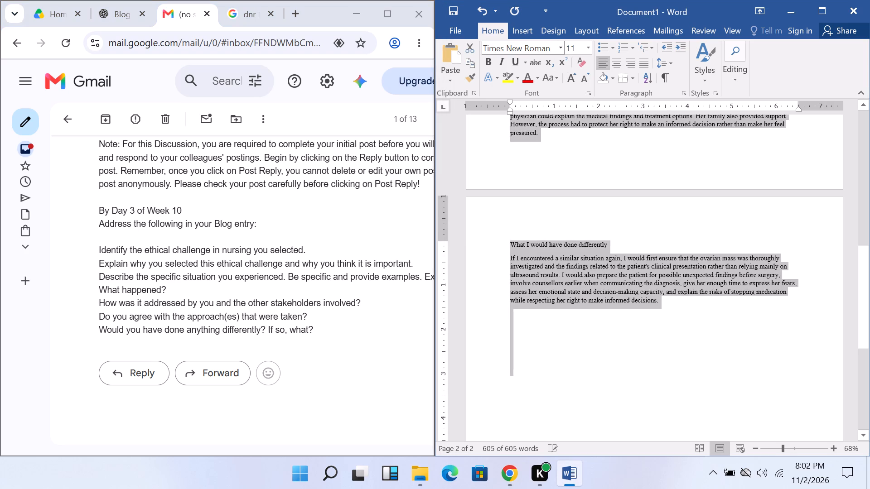
pyautogui.click(575, 80)
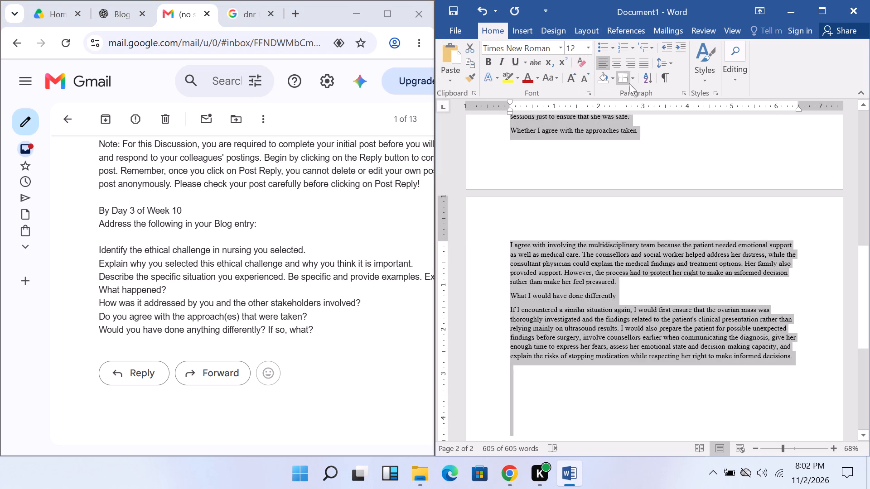
# Justify all of the selected blog text and open the line spacing choices for it.
pyautogui.click(643, 64)
pyautogui.click(664, 62)
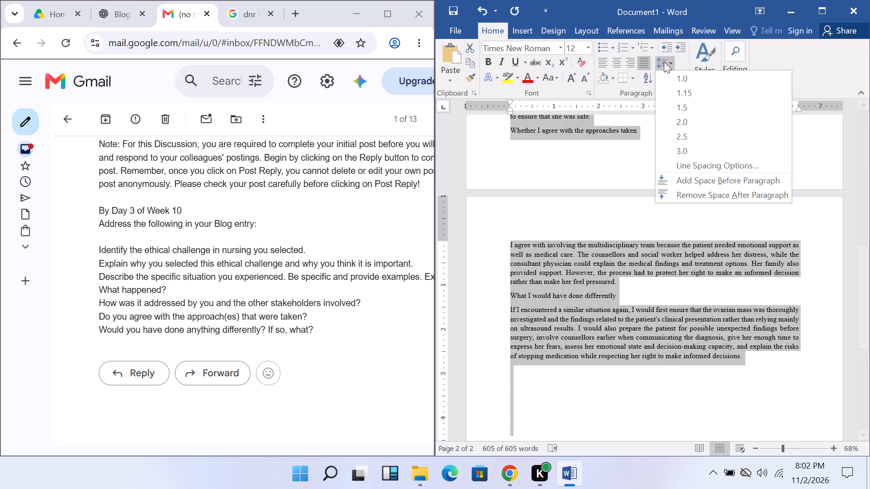
# Set the line spacing of the whole selected blog text to 2.0.
pyautogui.click(687, 124)
pyautogui.click(558, 268)
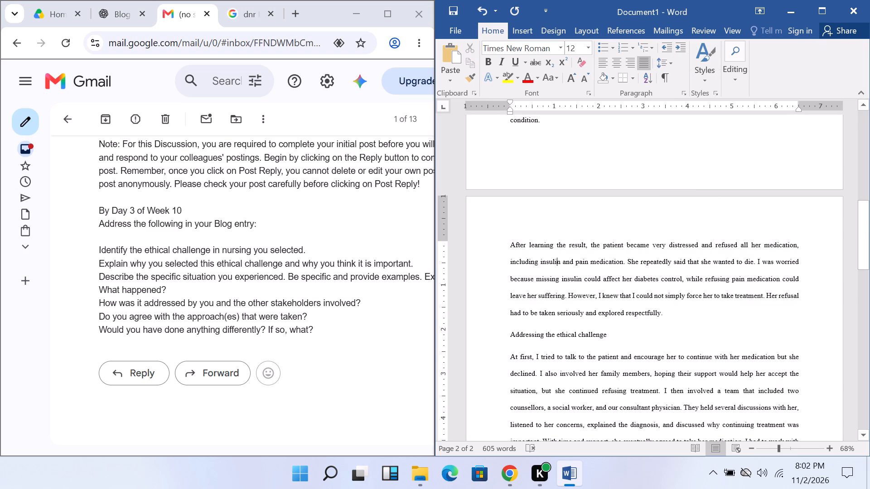
# Bold and centre the blog title and the heading "Ethical challenge I experienced", and indent the opening paragraph's first line by 0.5 inch.
pyautogui.scroll(11, 629, 269)
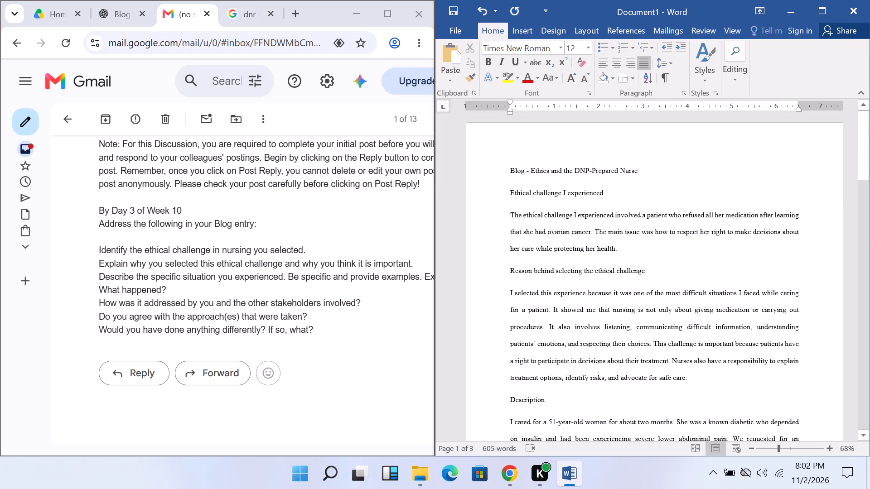
pyautogui.moveTo(608, 192); pyautogui.dragTo(509, 180)
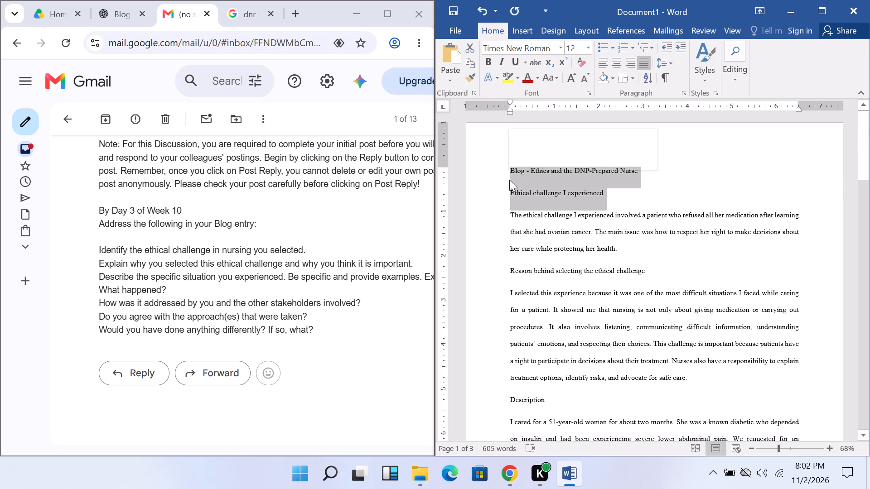
pyautogui.hotkey('ctrl', 'b')
pyautogui.hotkey('ctrl', 'e')
pyautogui.click(514, 216)
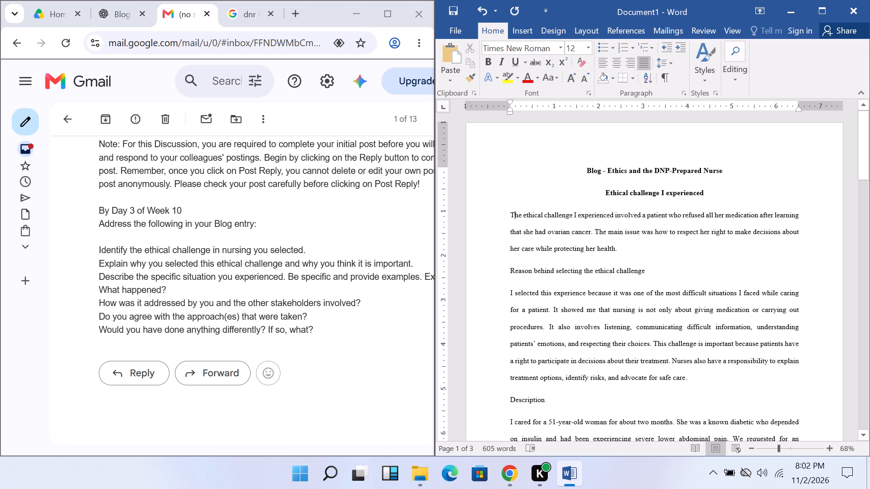
pyautogui.moveTo(510, 101); pyautogui.dragTo(510, 101)
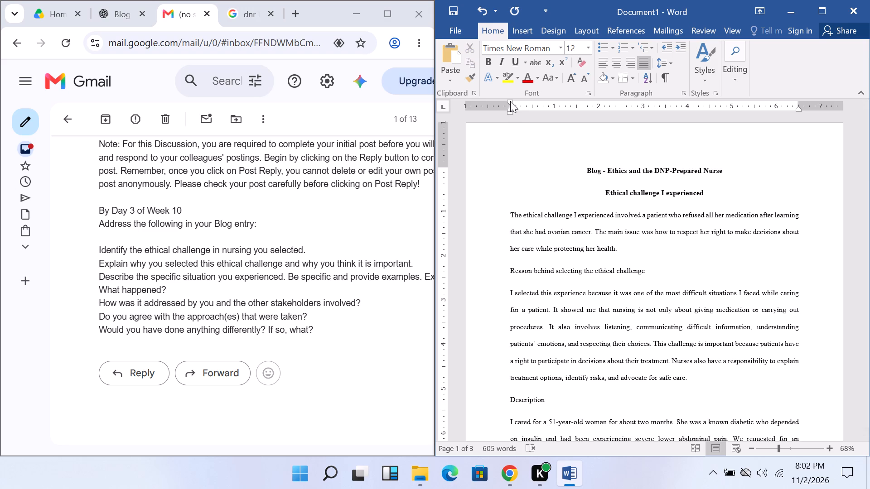
pyautogui.moveTo(510, 101); pyautogui.dragTo(532, 109)
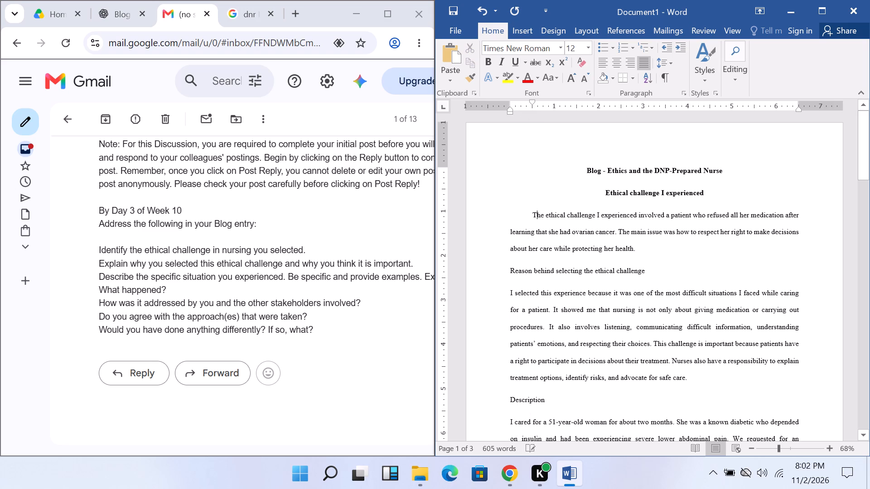
# Bold and centre the heading "Reason behind selecting the ethical challenge" and indent its paragraph's first line by 0.5 inch.
pyautogui.click(493, 278)
pyautogui.hotkey('ctrl', 'b')
pyautogui.hotkey('ctrl', 'e')
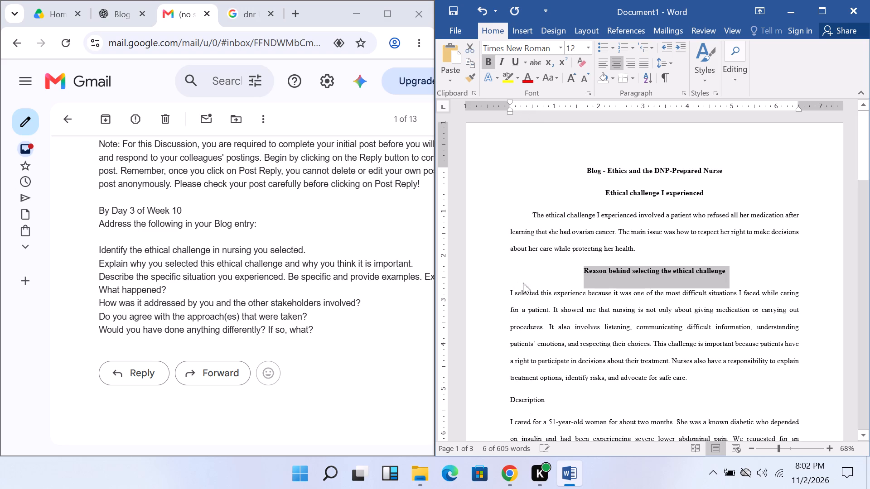
pyautogui.click(512, 293)
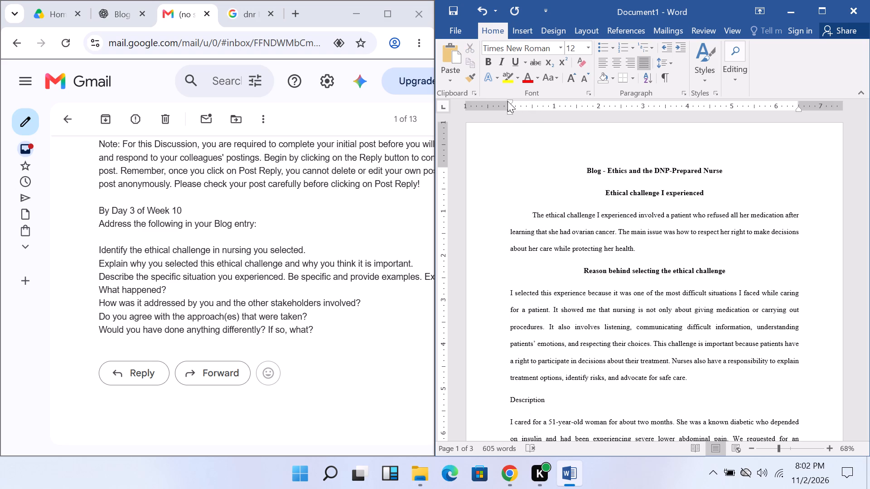
pyautogui.moveTo(511, 101); pyautogui.dragTo(532, 106)
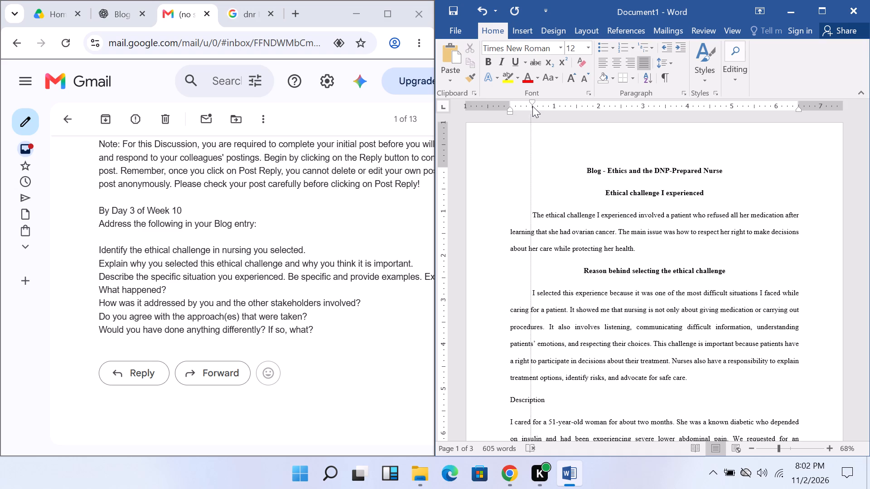
pyautogui.moveTo(532, 106); pyautogui.dragTo(533, 108)
# Bold and centre the heading "Description".
pyautogui.scroll(-2, 627, 308)
pyautogui.click(491, 316)
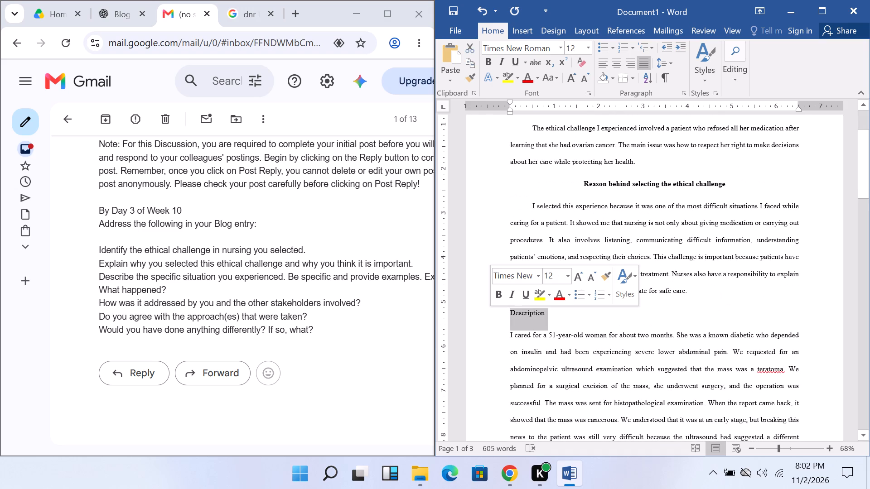
pyautogui.hotkey('ctrl', 'e')
pyautogui.hotkey('ctrl', 'b')
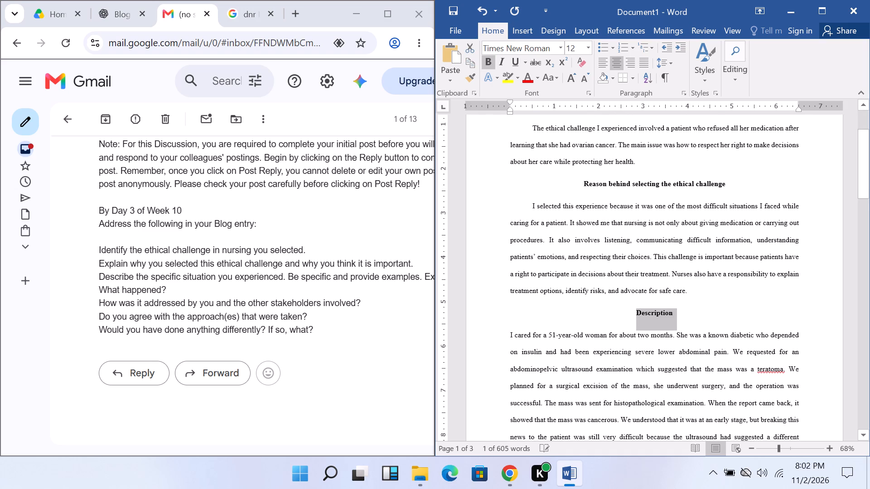
# Insert "once" before "cared" in the first paragraph under "Description" and indent that paragraph's first line by 0.5 inch.
pyautogui.click(515, 335)
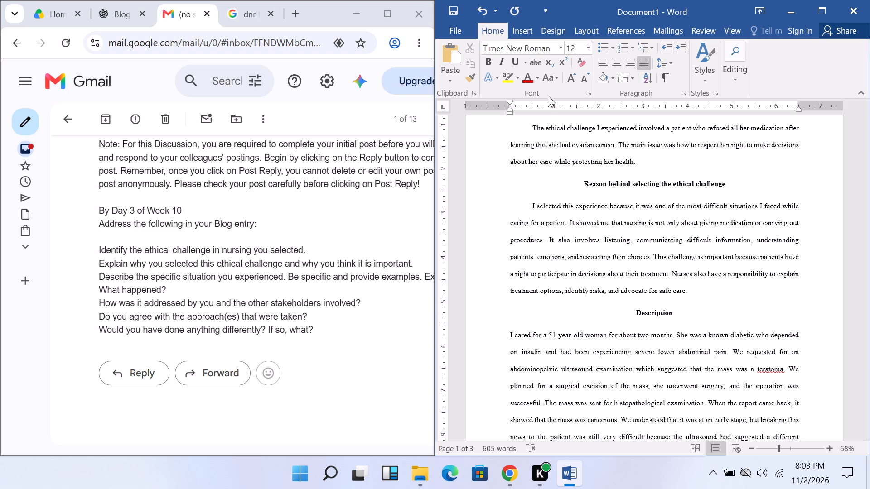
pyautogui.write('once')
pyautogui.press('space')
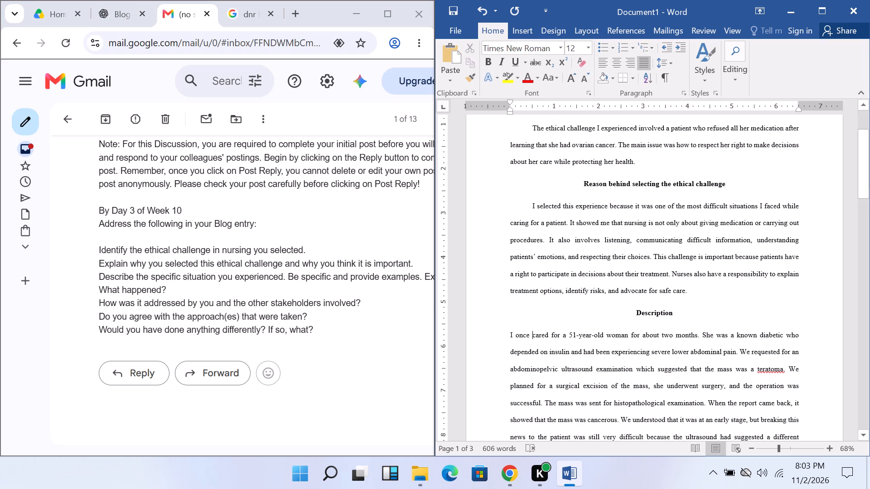
pyautogui.moveTo(510, 101); pyautogui.dragTo(511, 101)
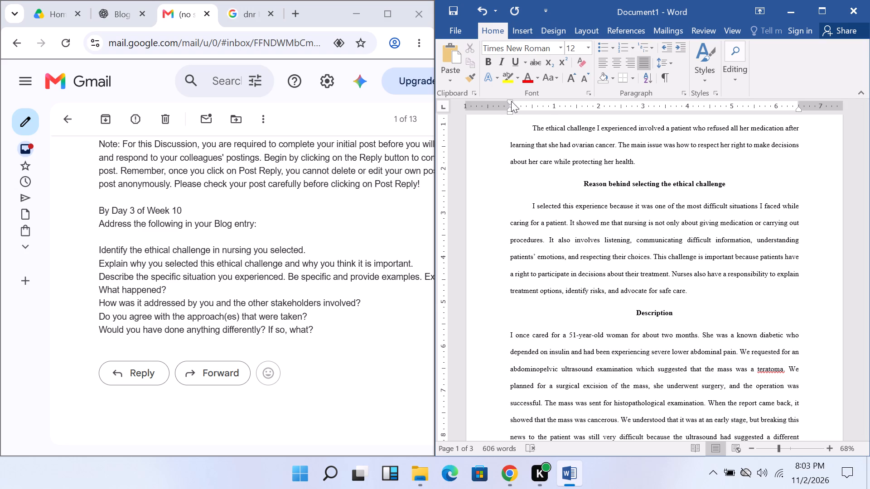
pyautogui.moveTo(511, 101); pyautogui.dragTo(532, 110)
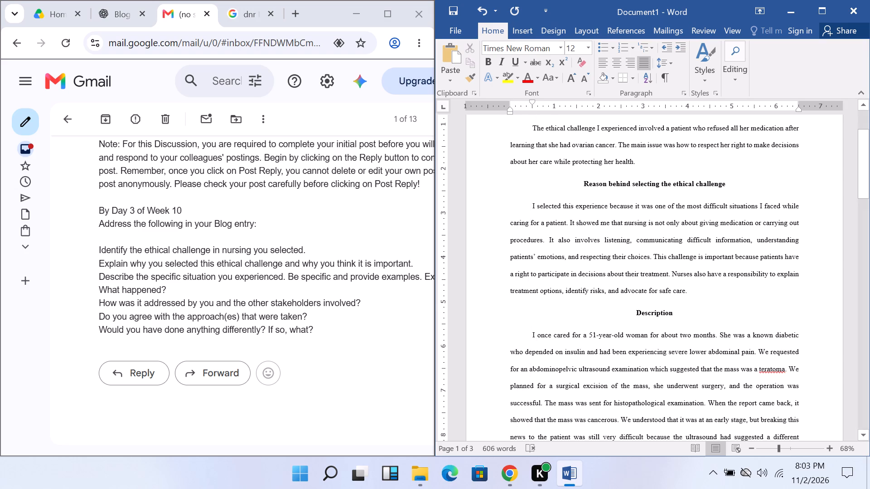
# Give the paragraph beginning "After learning the result" the same 0.5 inch first-line indent as the paragraph before it.
pyautogui.scroll(-8, 631, 266)
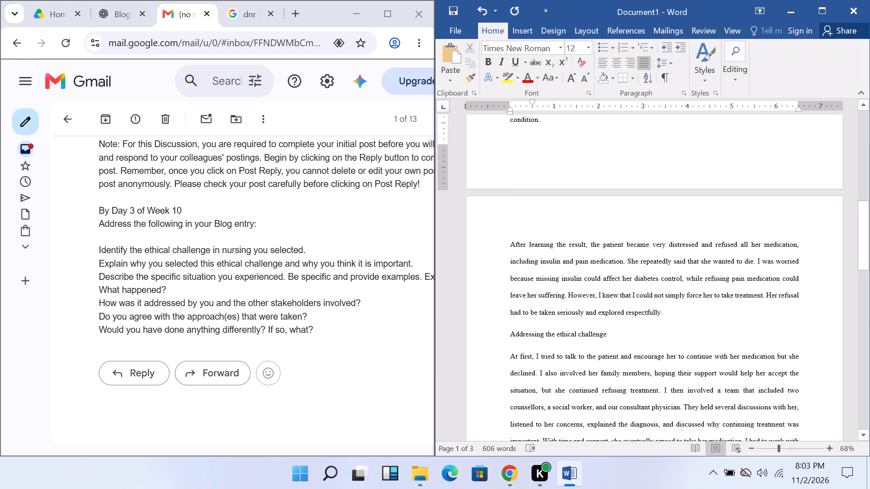
pyautogui.click(508, 244)
pyautogui.press('BackSpace')
pyautogui.press('Return')
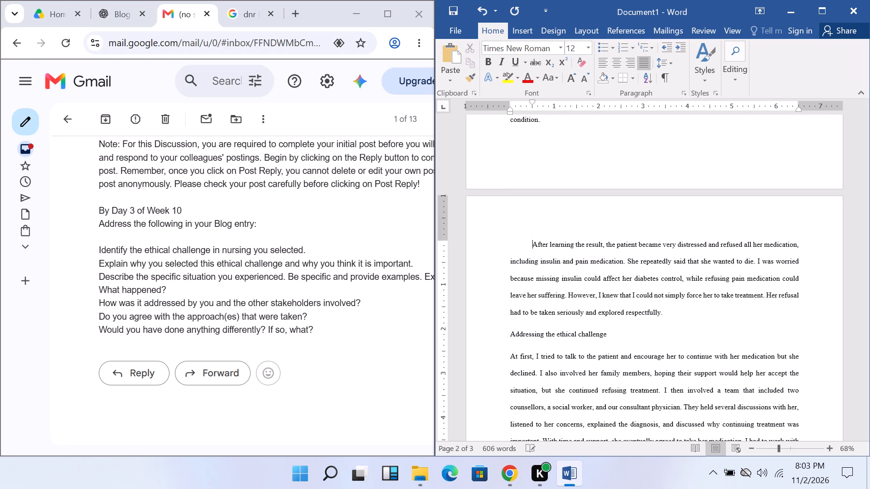
# Bold and centre the heading "Addressing the ethical challenge" and indent the first line of the paragraph beginning "At first".
pyautogui.click(486, 330)
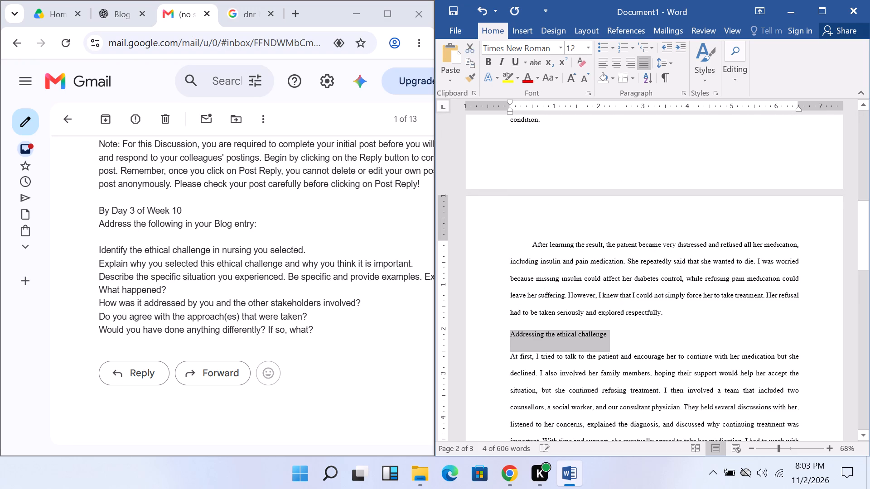
pyautogui.hotkey('ctrl', 'b')
pyautogui.hotkey('ctrl', 'e')
pyautogui.click(512, 356)
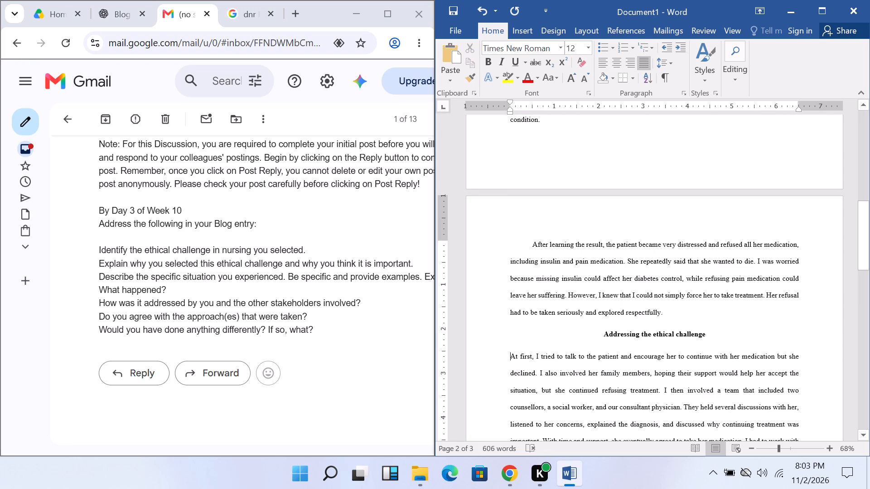
pyautogui.moveTo(509, 101); pyautogui.dragTo(519, 104)
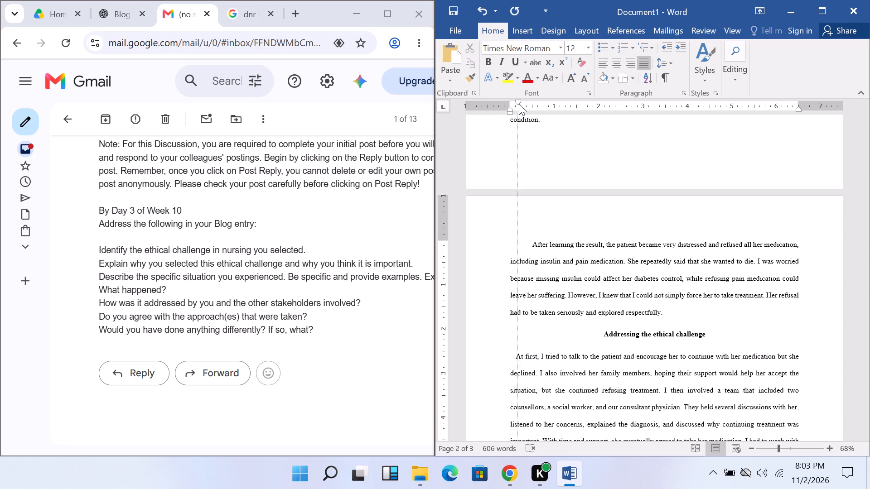
# Set the first-line indent of the paragraph beginning "At first, I tried to talk to the patient" to 0.5 inch.
pyautogui.moveTo(519, 104); pyautogui.dragTo(532, 111)
# Bold and centre the heading "Whether I agree with the approaches taken" and indent its paragraph's first line by 0.5 inch.
pyautogui.scroll(-4, 604, 302)
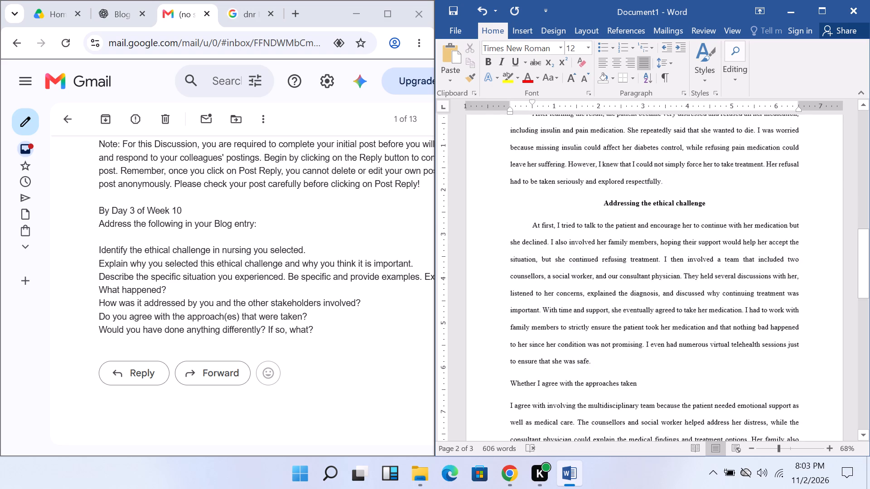
pyautogui.scroll(-2, 604, 302)
pyautogui.click(488, 283)
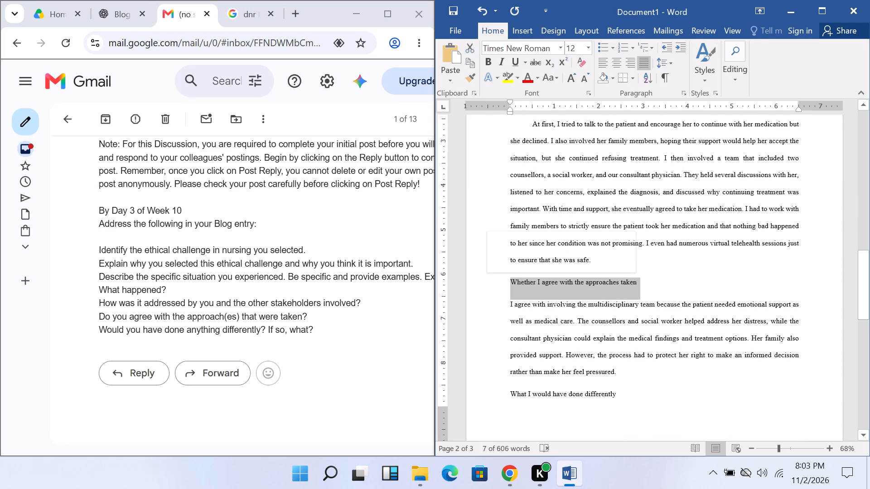
pyautogui.hotkey('ctrl', 'b')
pyautogui.hotkey('ctrl', 'e')
pyautogui.click(505, 305)
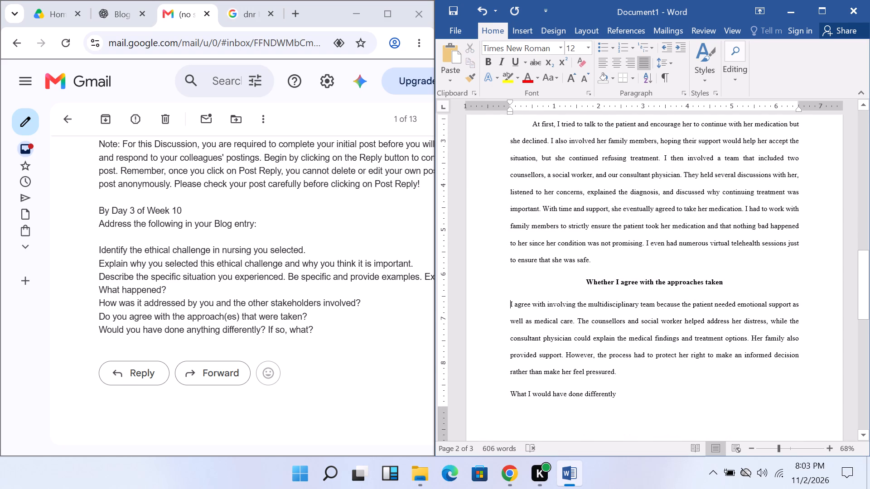
pyautogui.moveTo(509, 102); pyautogui.dragTo(520, 102)
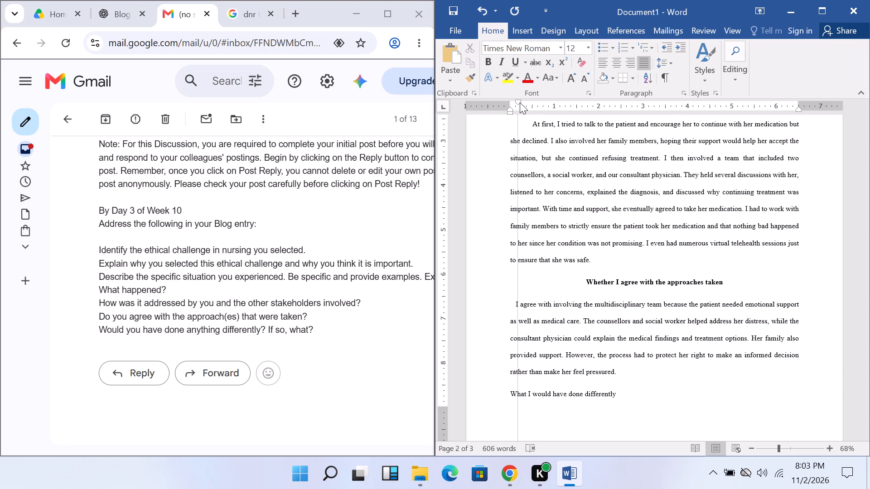
pyautogui.moveTo(520, 102); pyautogui.dragTo(531, 105)
# Bold and centre the heading "What I would have done differently" and indent the first line of the paragraph below it.
pyautogui.scroll(-3, 556, 267)
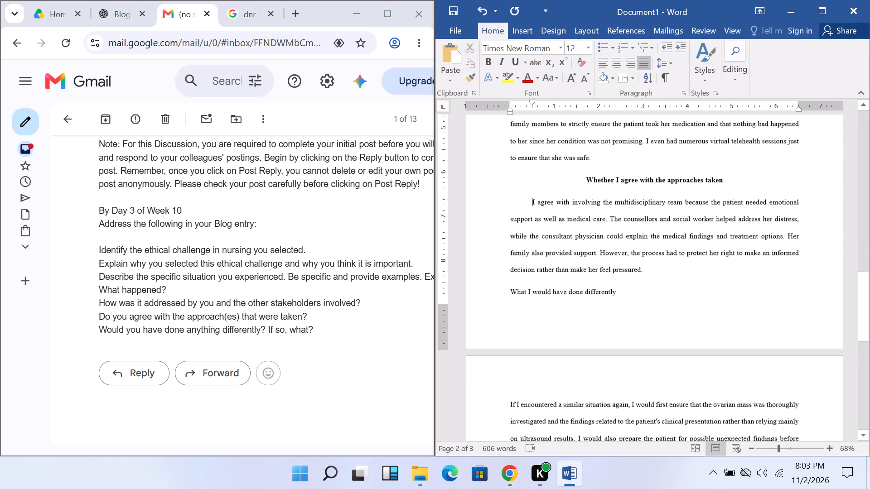
pyautogui.click(484, 295)
pyautogui.hotkey('ctrl', 'b')
pyautogui.hotkey('ctrl', 'e')
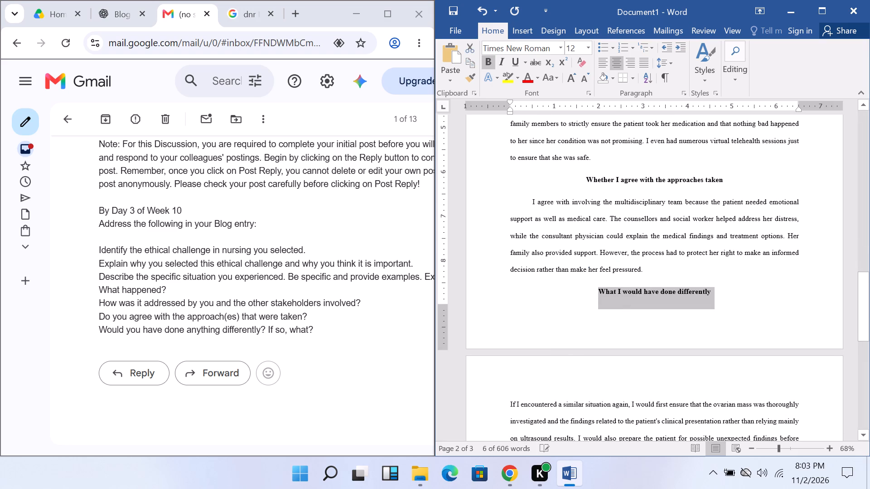
pyautogui.click(512, 403)
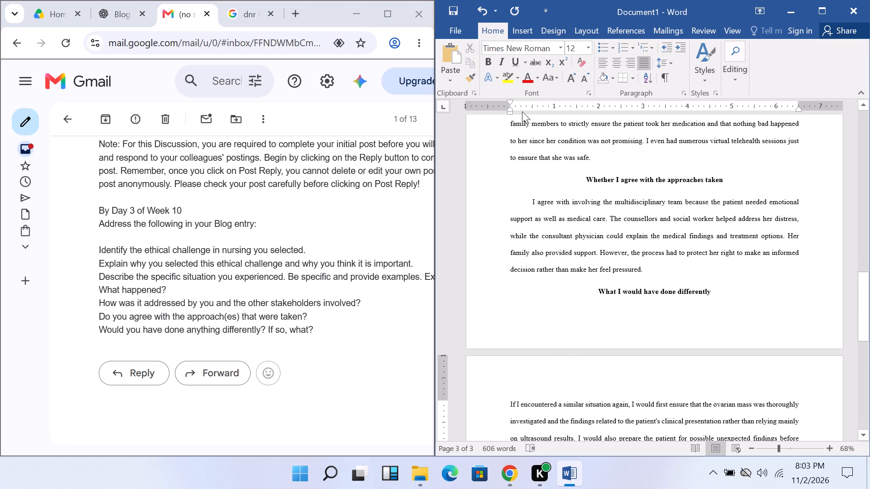
pyautogui.moveTo(509, 101); pyautogui.dragTo(528, 106)
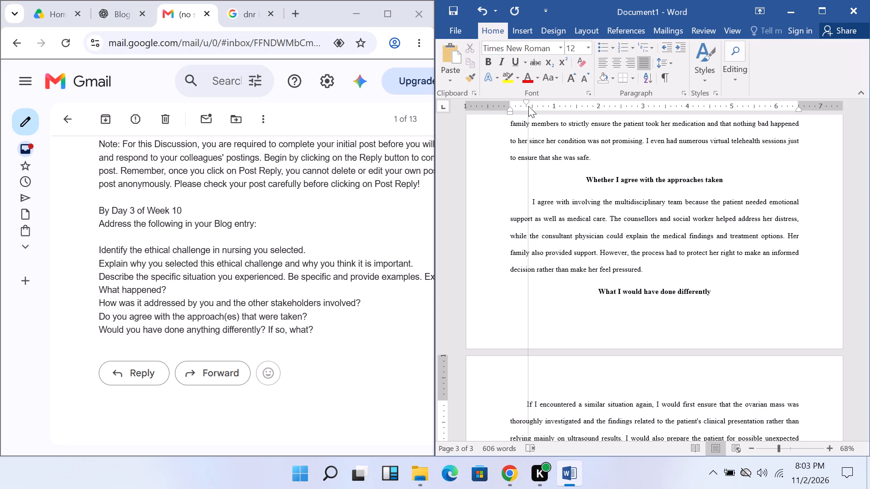
# Adjust the first-line indent of the paragraph beginning "If I encountered a similar situation again" to 0.5 inch.
pyautogui.moveTo(528, 106); pyautogui.dragTo(531, 106)
pyautogui.scroll(-4, 585, 293)
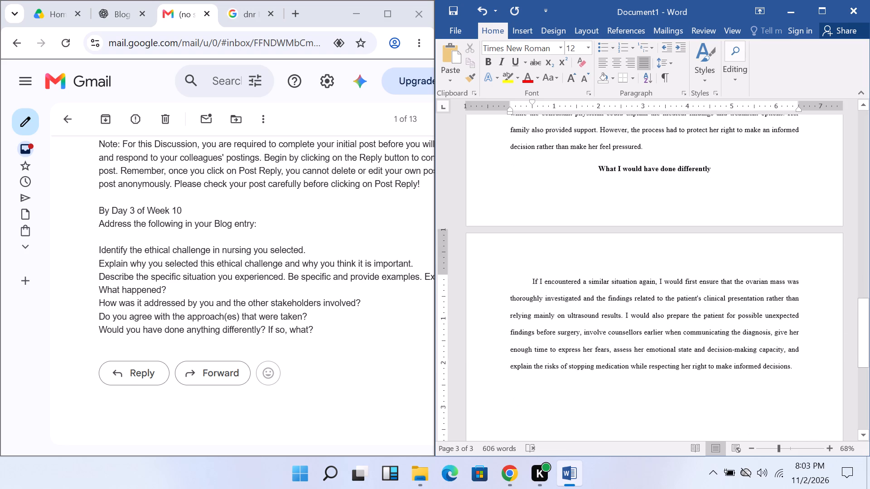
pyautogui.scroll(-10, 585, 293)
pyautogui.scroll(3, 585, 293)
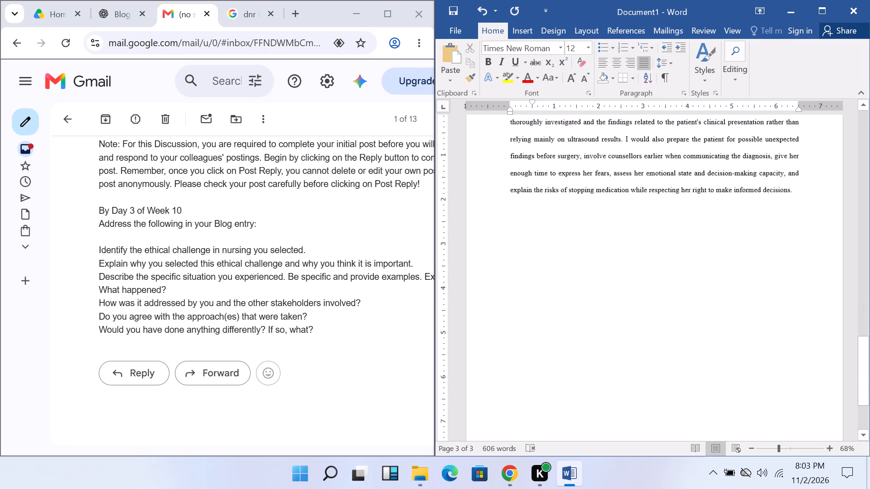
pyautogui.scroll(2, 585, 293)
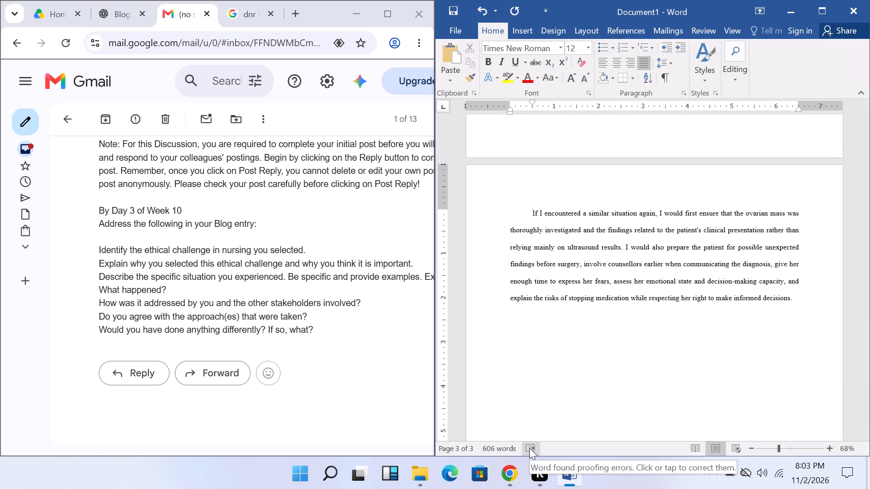
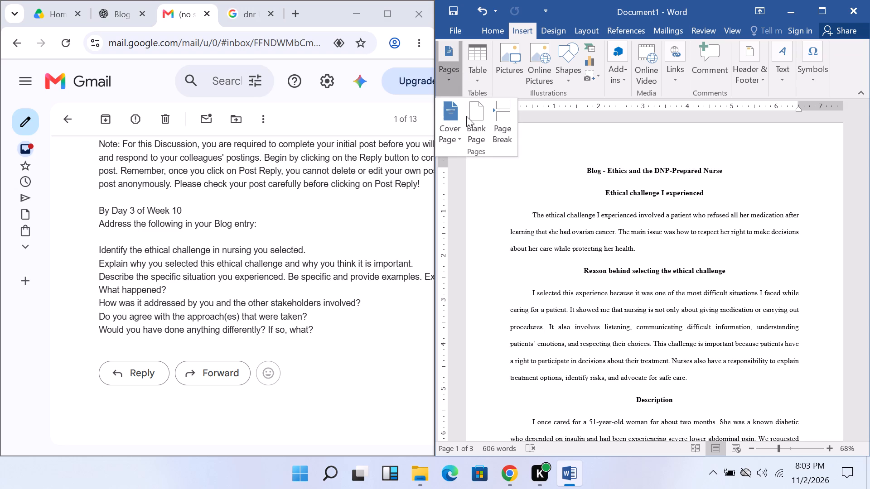
pyautogui.click(470, 120)
pyautogui.scroll(8, 700, 259)
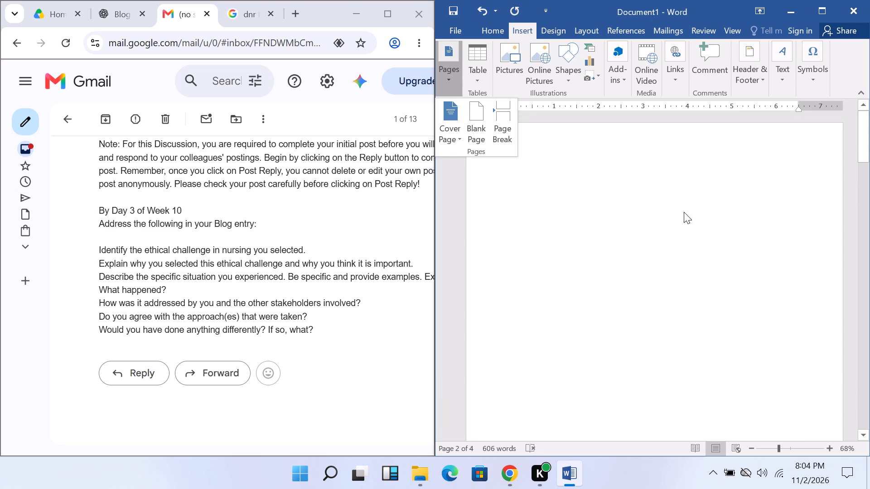
pyautogui.click(667, 178)
pyautogui.click(650, 146)
pyautogui.press('Return')
pyautogui.press('Return')
pyautogui.press('Return')
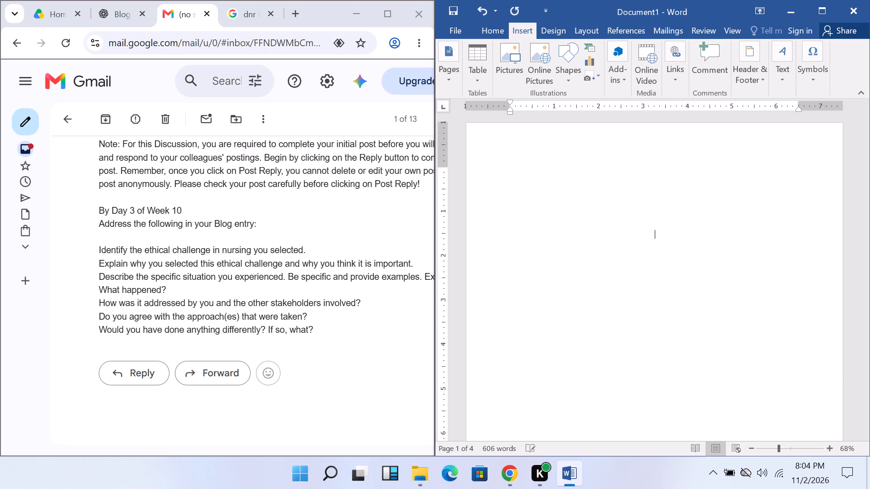
pyautogui.press('Return')
pyautogui.press('Return')
pyautogui.press('Return')
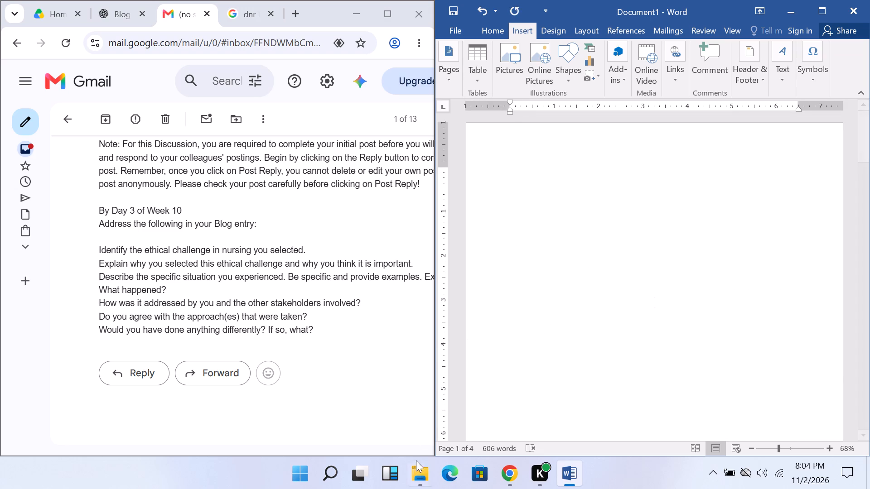
# Switch to File Explorer to browse the saved files.
pyautogui.click(413, 463)
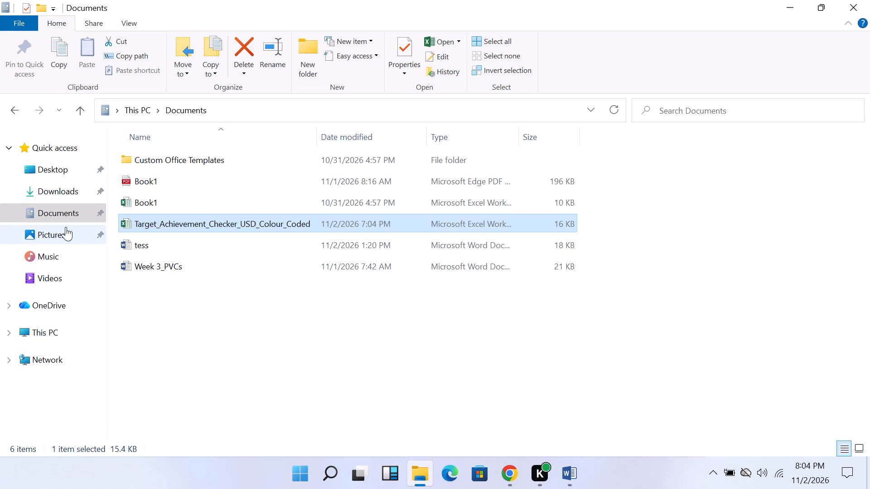
# Open the NR601 Week 3 Assignment document from the Downloads folder, examine its opening page, close it, and return to the Documents folder.
pyautogui.click(65, 211)
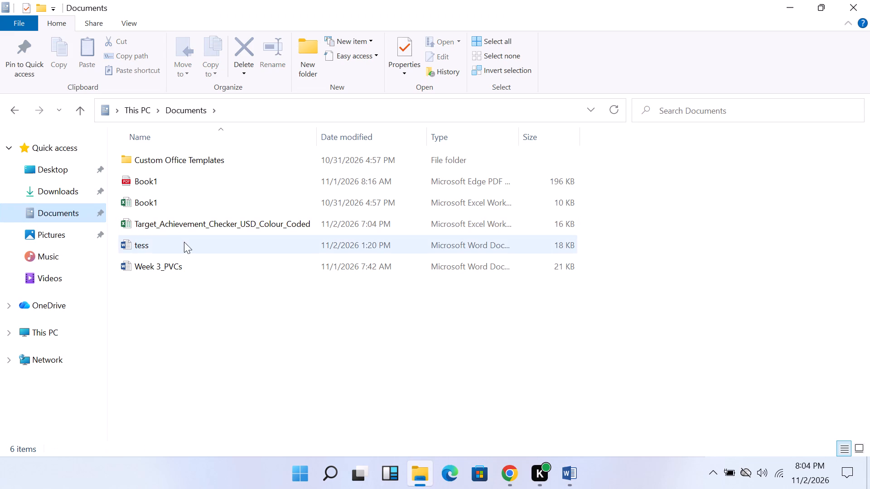
pyautogui.click(68, 198)
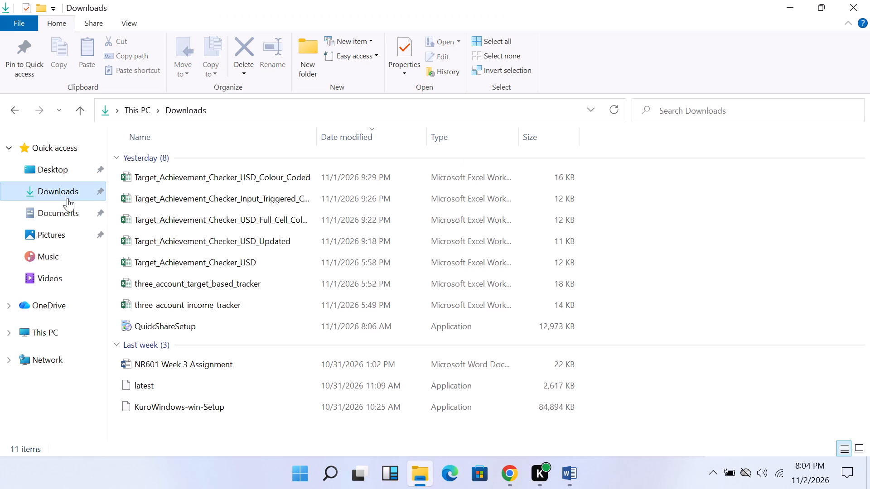
pyautogui.click(204, 370)
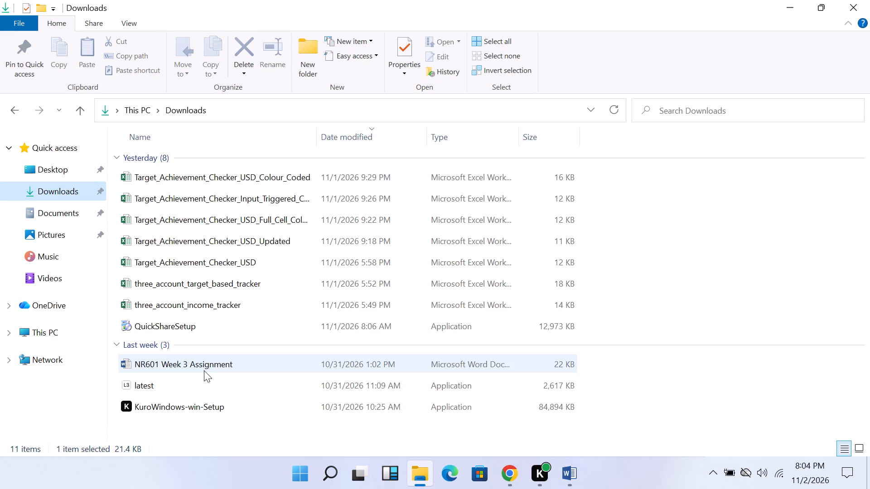
pyautogui.press('Return')
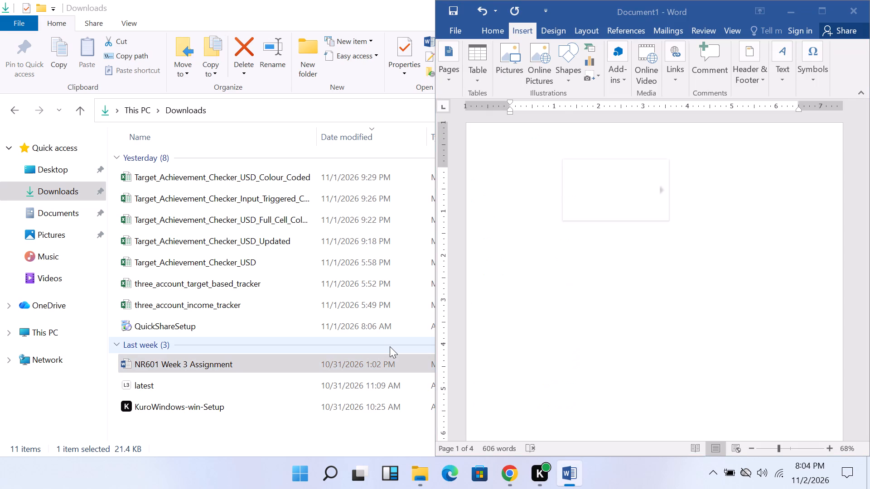
pyautogui.scroll(-1, 365, 255)
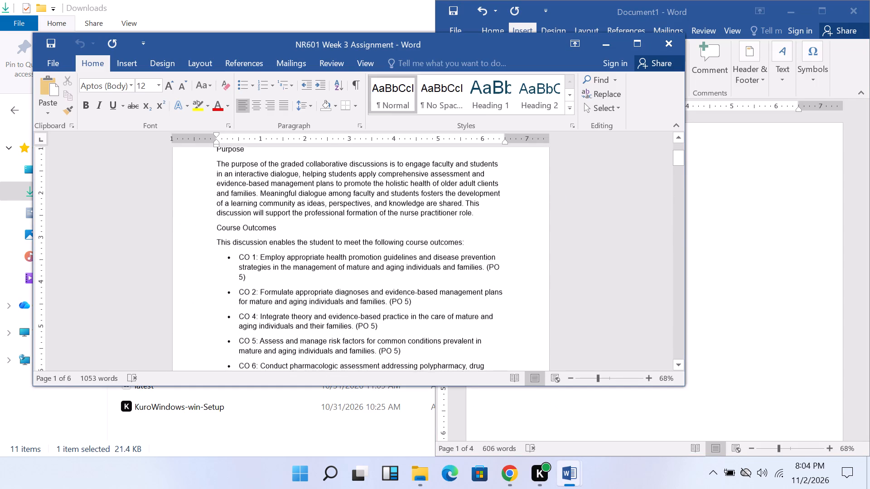
pyautogui.scroll(-1, 365, 255)
pyautogui.click(669, 43)
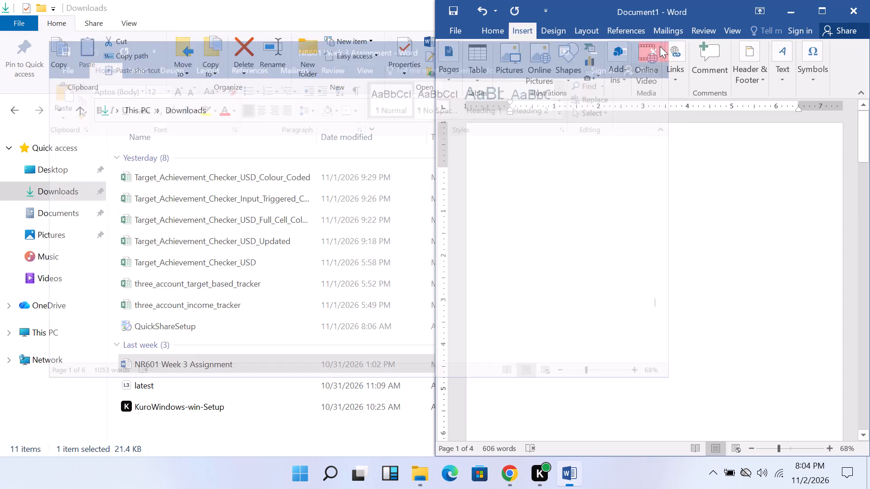
pyautogui.scroll(2, 195, 207)
pyautogui.scroll(-3, 195, 207)
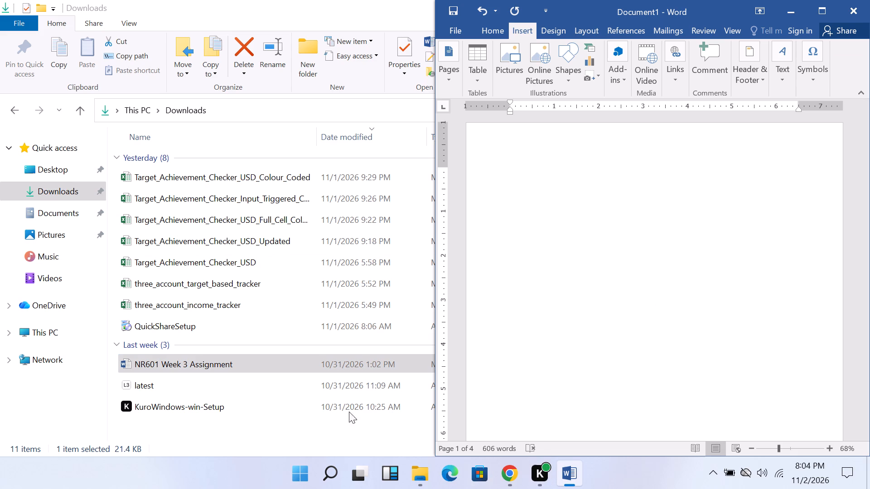
pyautogui.click(58, 215)
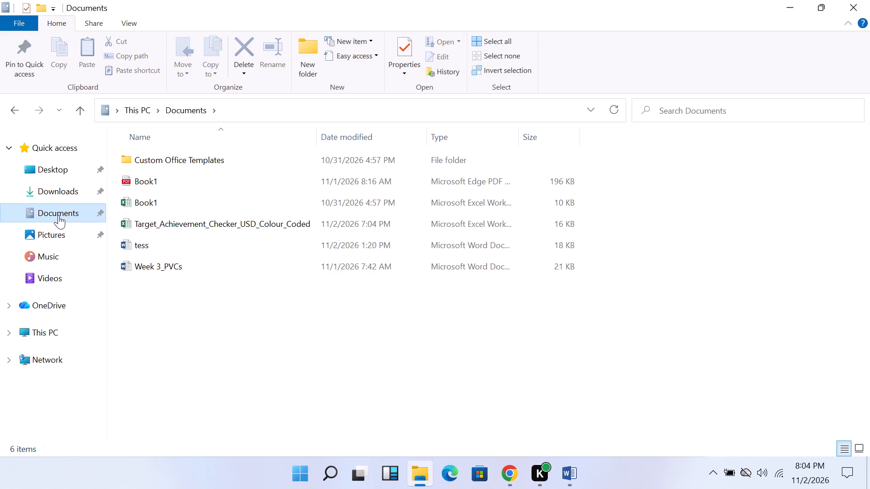
# Switch back to the blog document in Word and add the line "Assignment" on the blank cover page, followed by a new line.
pyautogui.click(565, 477)
pyautogui.write('Assignment')
pyautogui.press('Return')
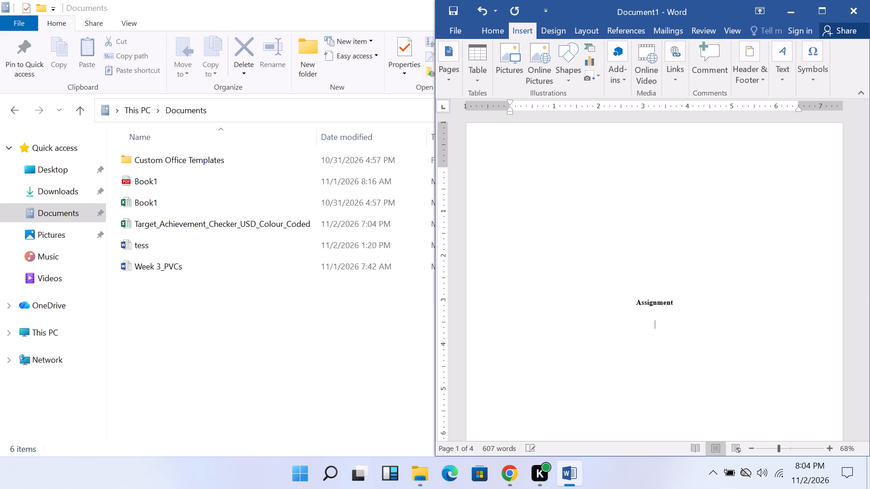
# Check the blog title and first headings on the page after the cover page.
pyautogui.scroll(-8, 643, 350)
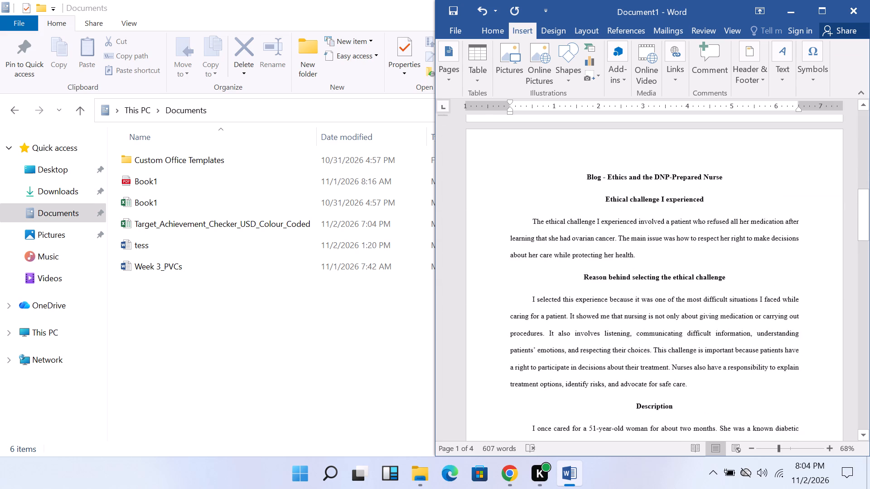
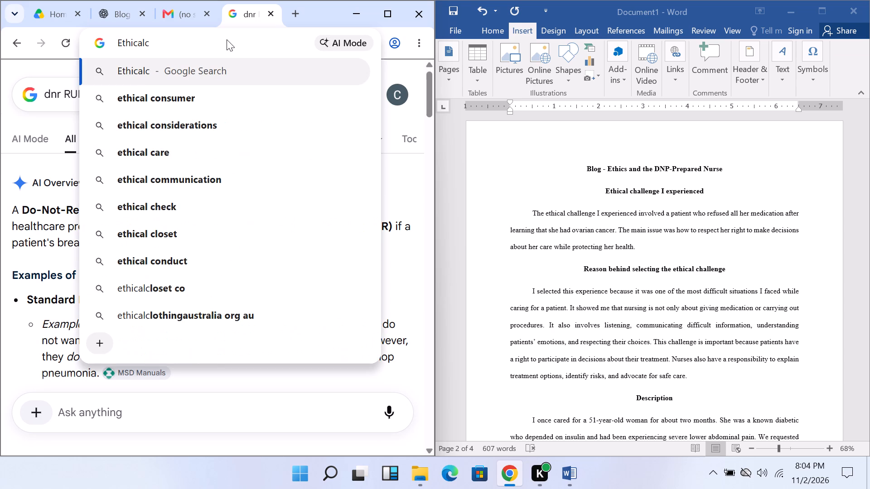
# Search the web for "Ethical challenges in nursing and how to manage them - medication refusal. Articles".
pyautogui.press('BackSpace')
pyautogui.press('space')
pyautogui.write('challenges in nursing and how to')
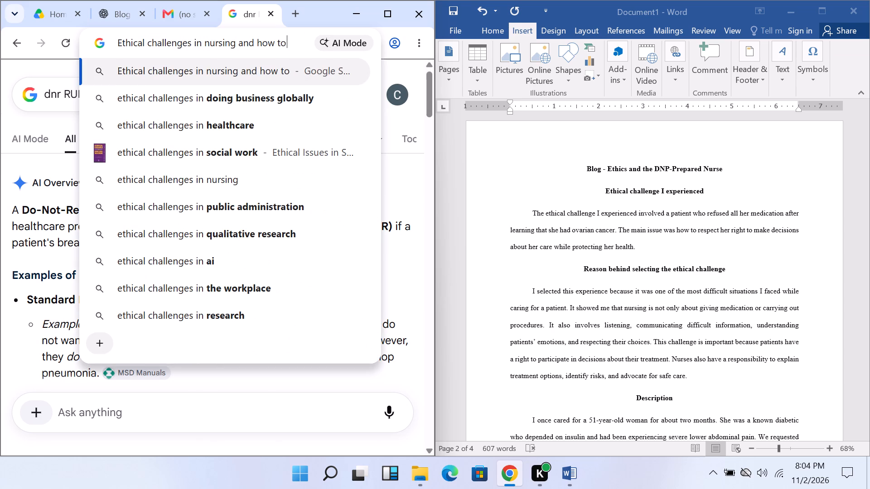
pyautogui.press('space')
pyautogui.write('manage them')
pyautogui.press('space')
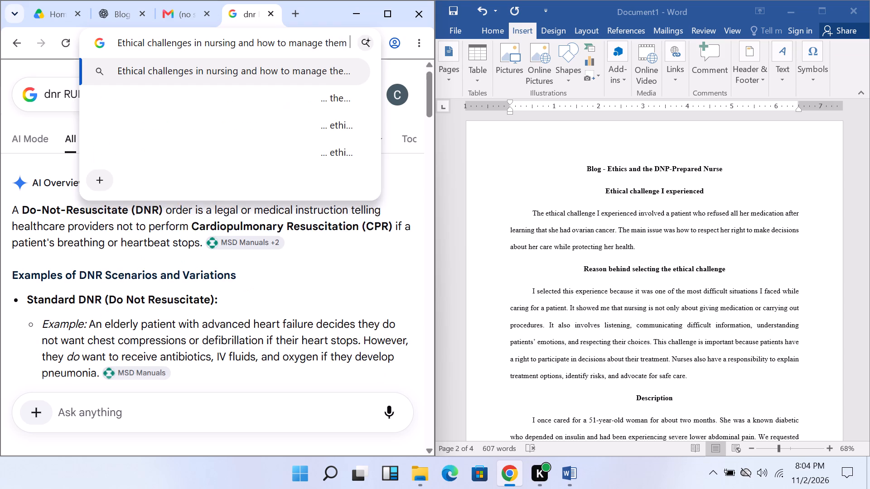
pyautogui.write('- medication')
pyautogui.press('space')
pyautogui.write('refusal. Articles')
pyautogui.press('Return')
# Open the Citefast citation generator website in a new browser tab.
pyautogui.click(291, 12)
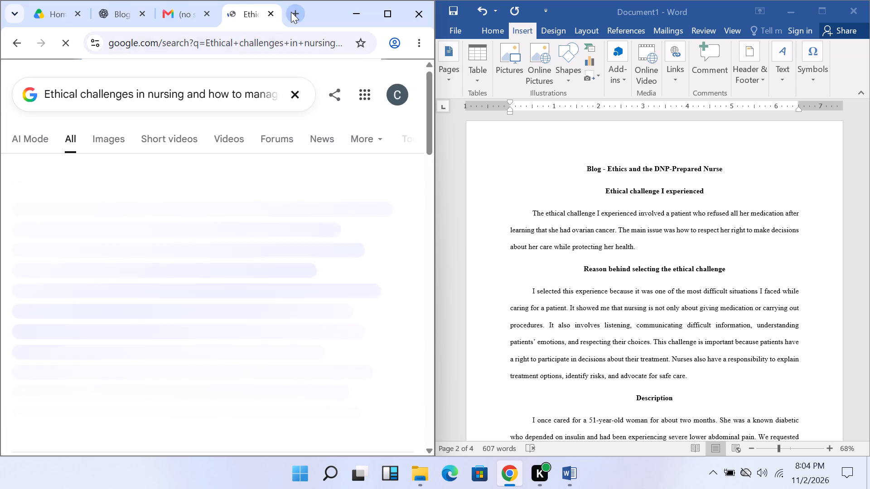
pyautogui.write('citefast')
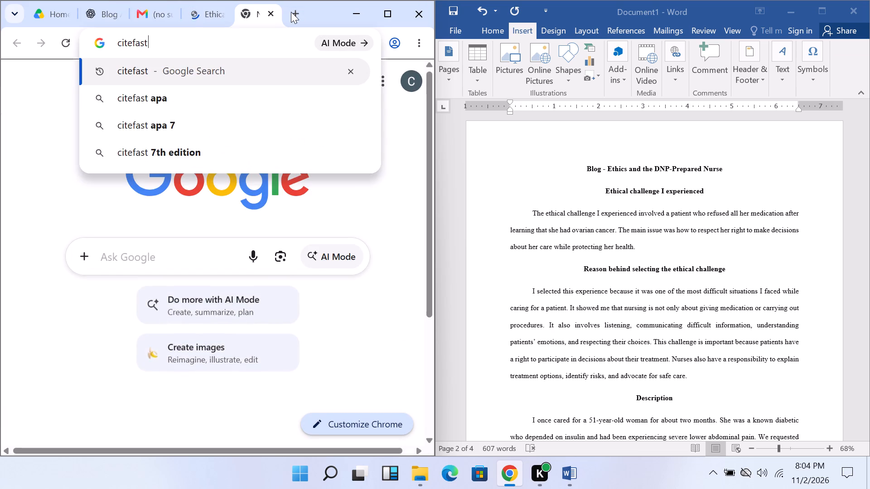
pyautogui.press('Return')
pyautogui.click(68, 210)
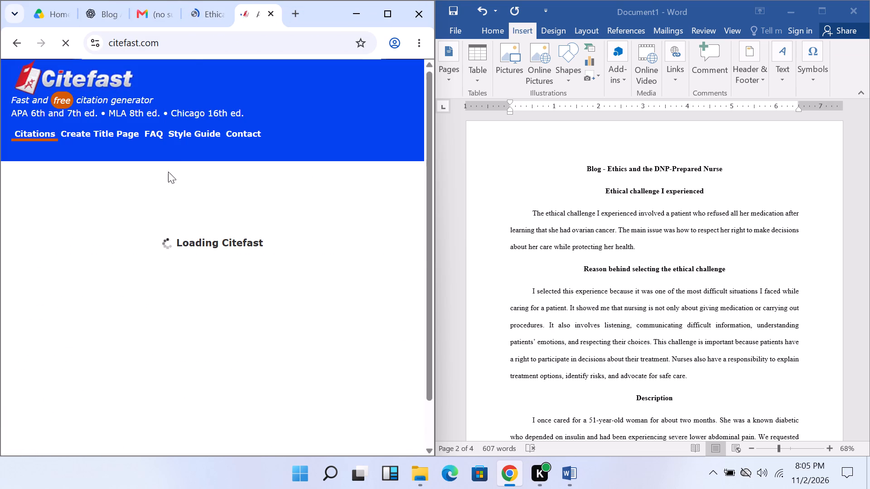
# Return to the search results, open the PMC article "Ethical analysis of a case of treatment refusal", check its heading details, and go back.
pyautogui.click(201, 9)
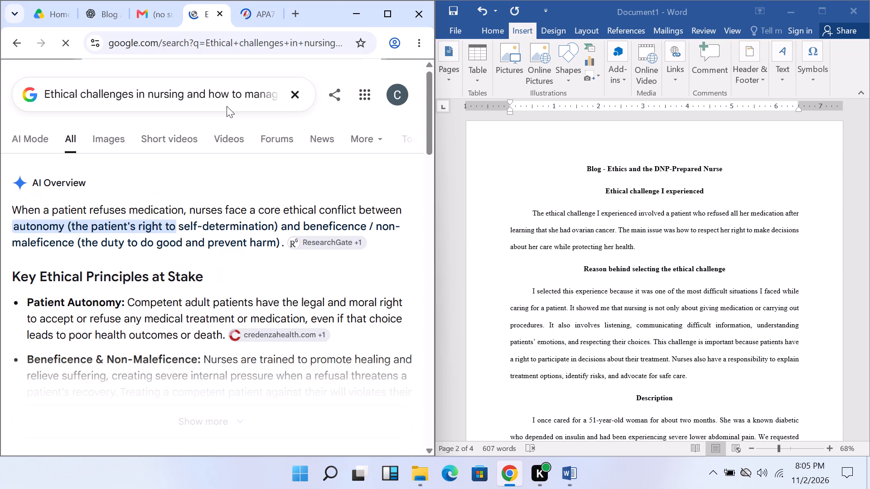
pyautogui.scroll(-3, 176, 329)
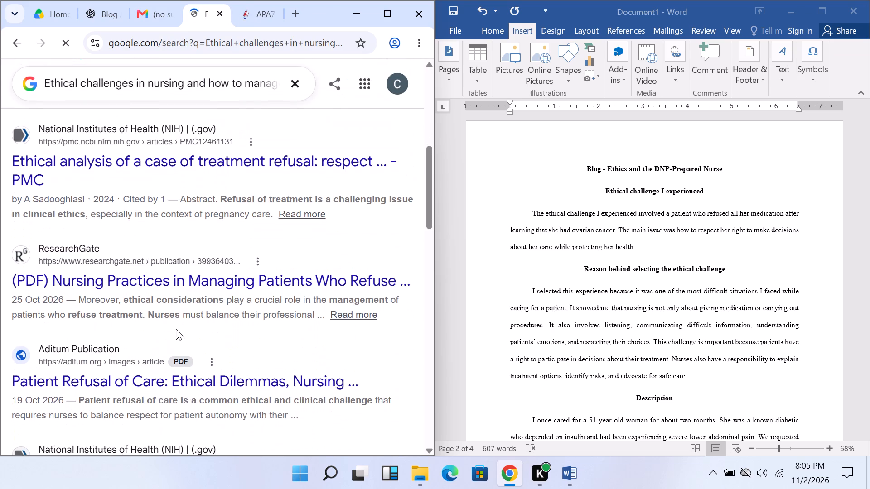
pyautogui.scroll(-11, 176, 329)
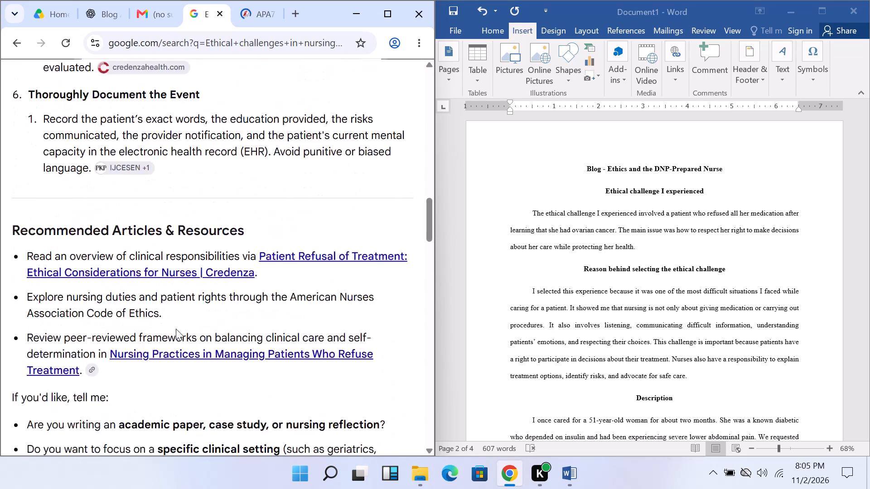
pyautogui.scroll(-9, 176, 329)
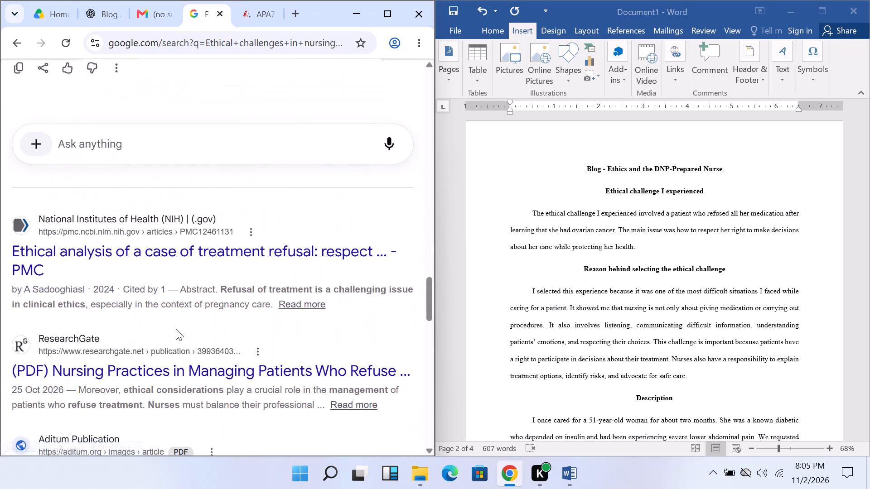
pyautogui.click(101, 243)
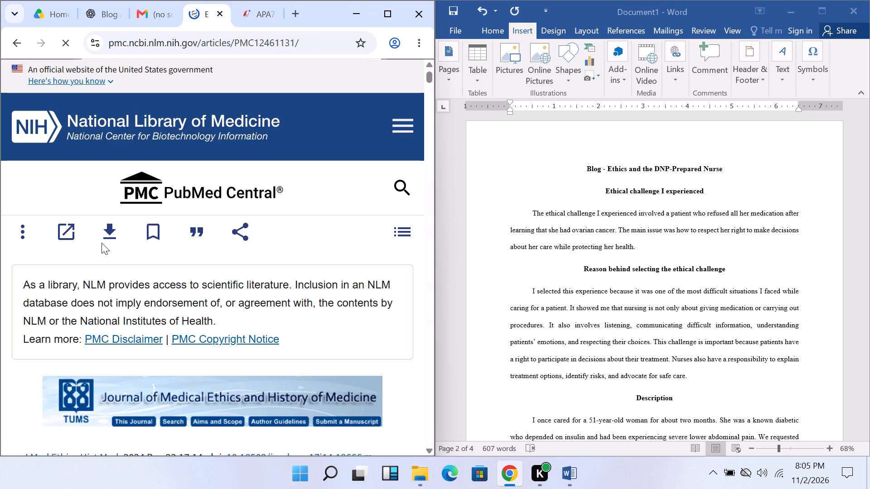
pyautogui.scroll(-4, 176, 317)
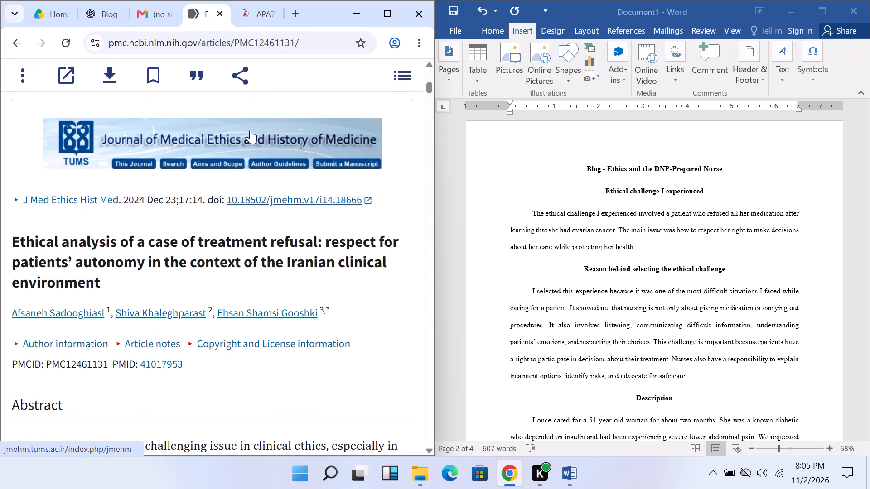
pyautogui.click(17, 40)
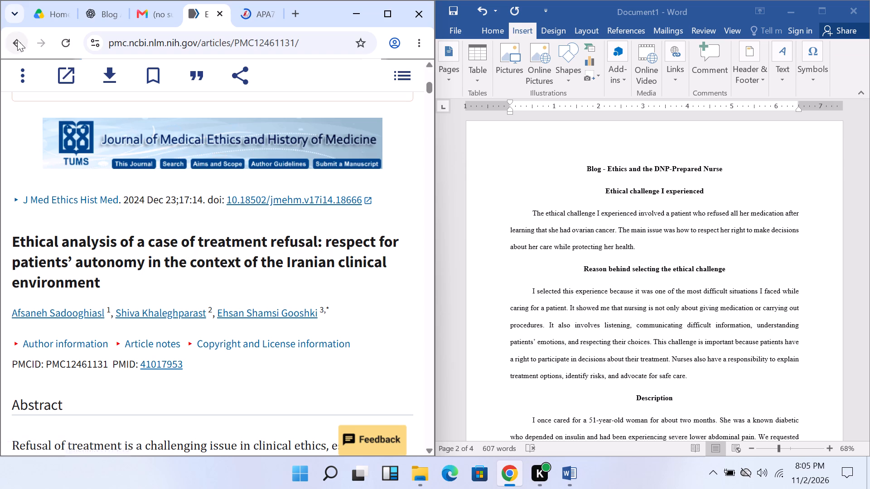
# Examine the remaining search results and the following results page for suitable articles on ethical challenges and patient refusal of care.
pyautogui.scroll(-3, 227, 320)
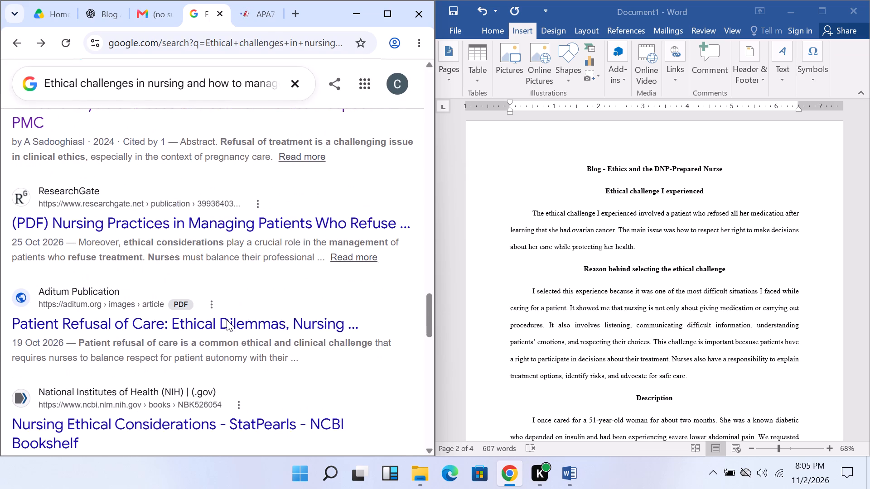
pyautogui.scroll(-2, 227, 320)
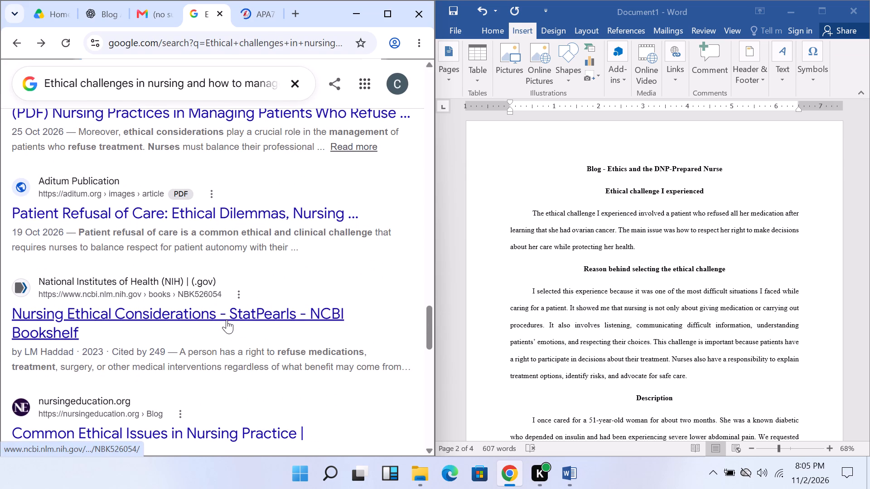
pyautogui.scroll(-5, 227, 320)
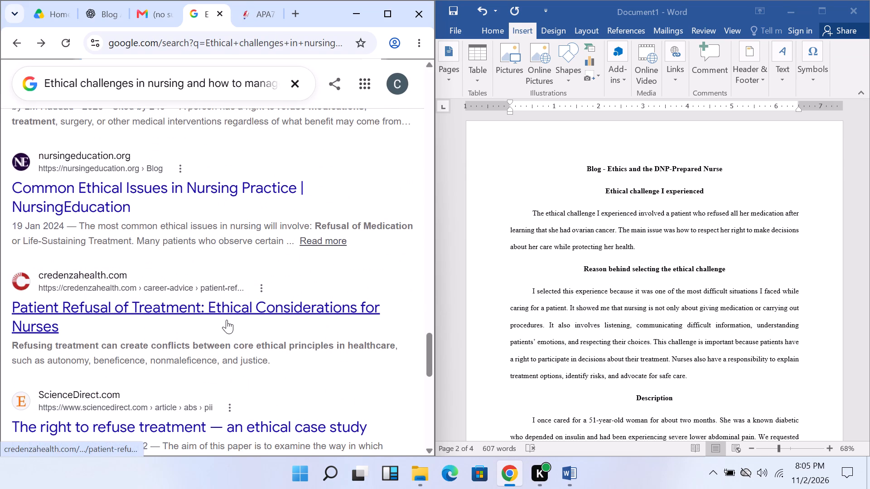
pyautogui.scroll(-5, 227, 320)
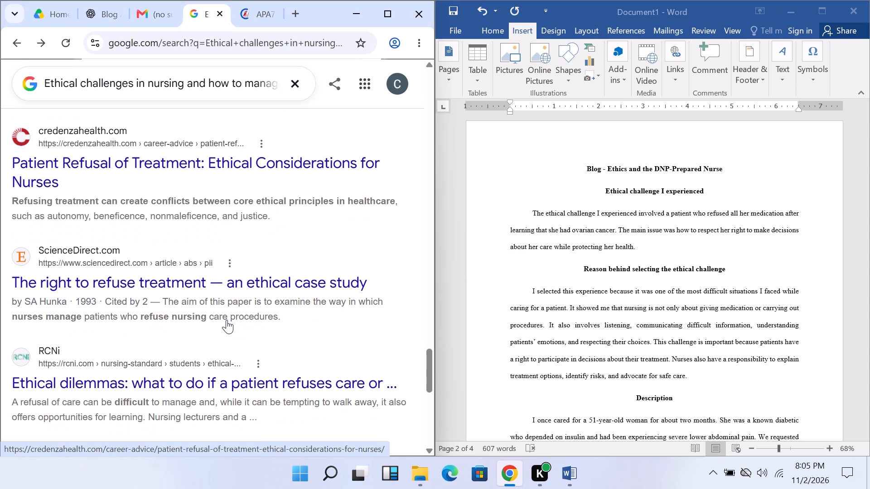
pyautogui.scroll(-9, 227, 320)
pyautogui.click(307, 331)
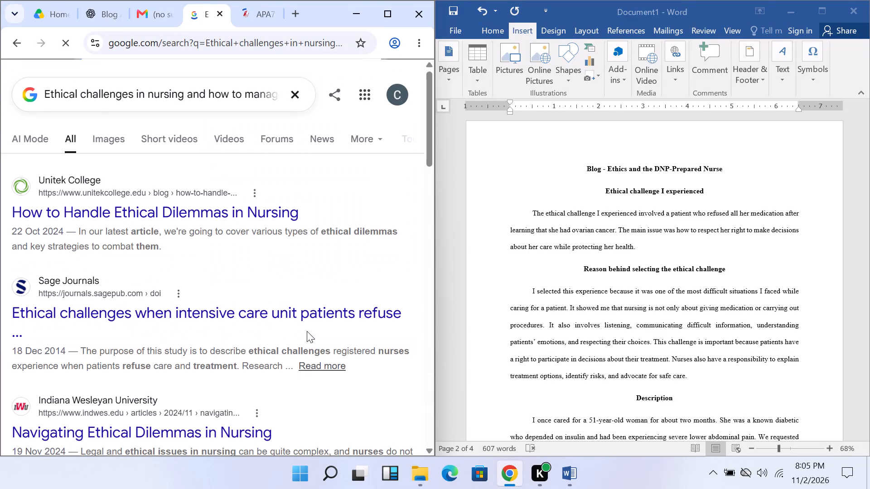
pyautogui.scroll(-3, 104, 325)
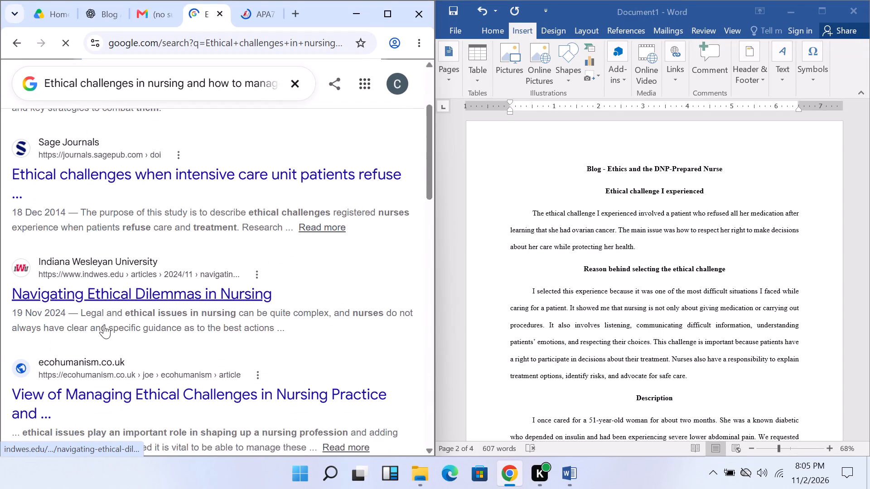
pyautogui.scroll(-4, 104, 325)
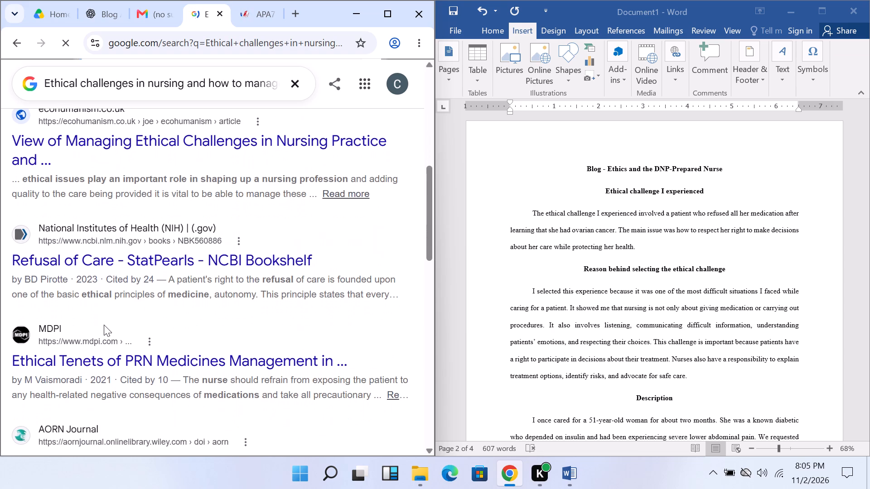
pyautogui.scroll(-2, 104, 325)
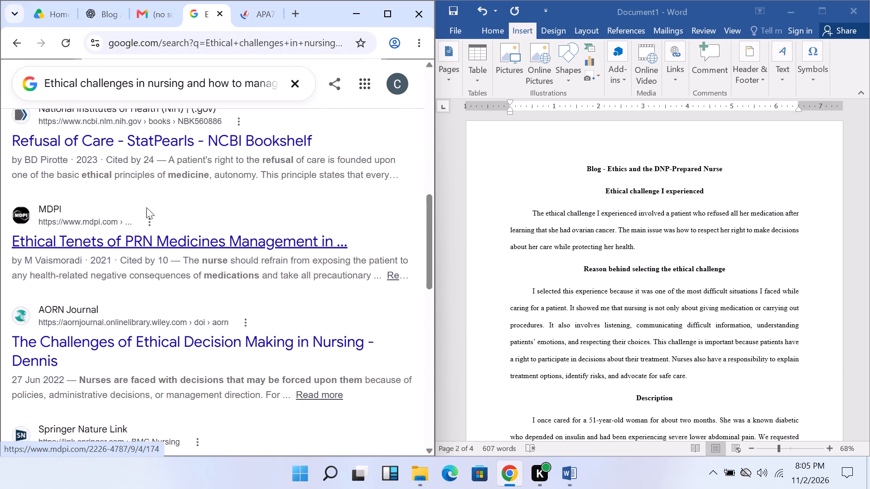
pyautogui.scroll(-4, 107, 367)
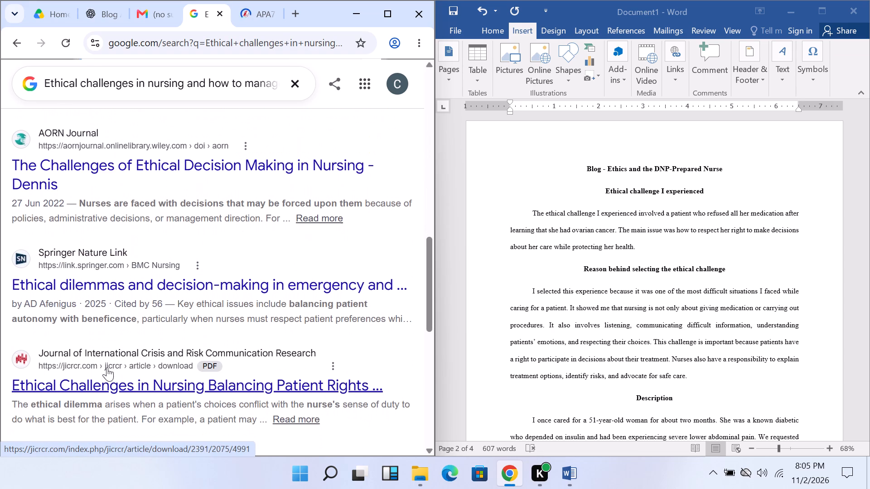
pyautogui.scroll(-1, 107, 367)
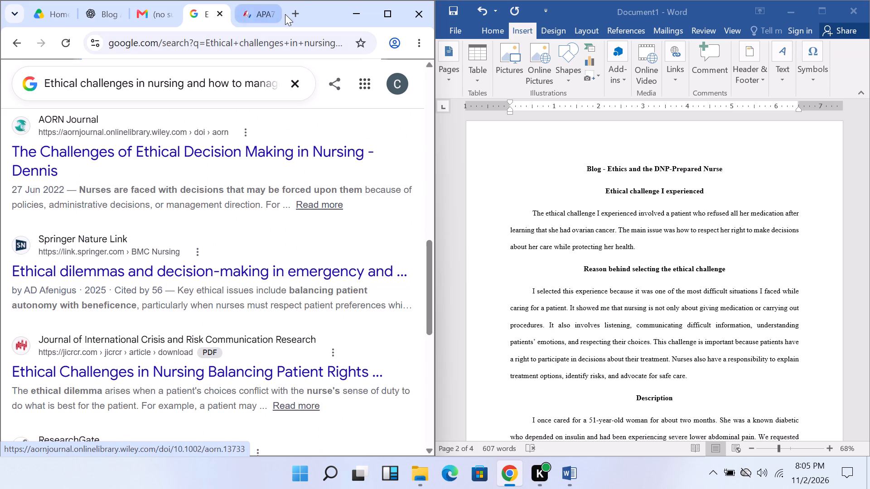
# Search in a new browser tab for "refusal of medications for cancer patients who want to die. articles".
pyautogui.click(289, 14)
pyautogui.write('refusal med')
pyautogui.press('BackSpace')
pyautogui.press('BackSpace')
pyautogui.press('BackSpace')
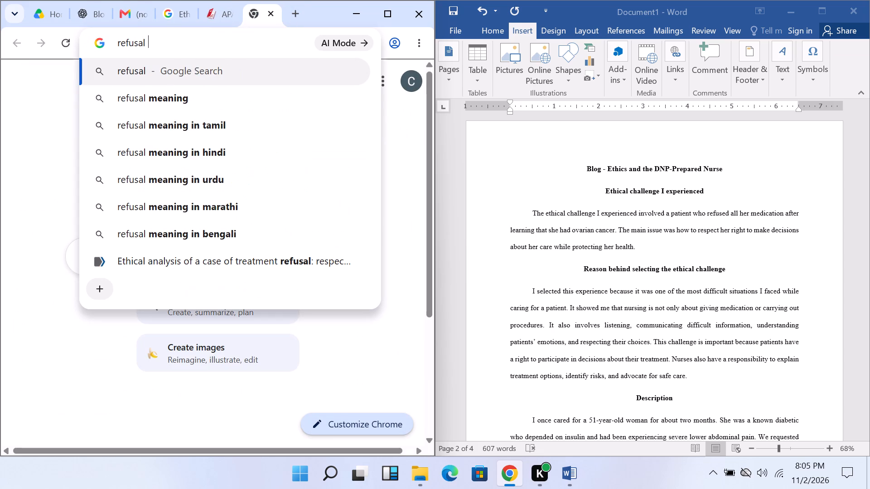
pyautogui.write('of medications')
pyautogui.press('space')
pyautogui.write('for cancer patients. articles')
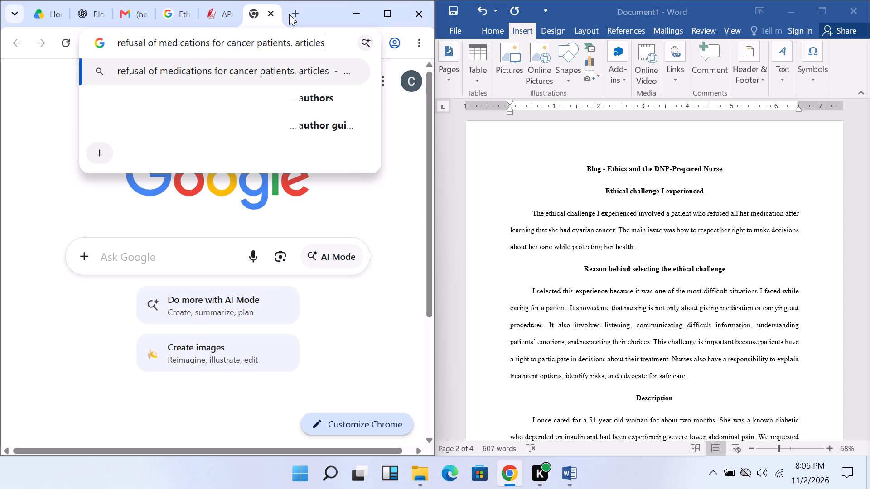
pyautogui.click(288, 38)
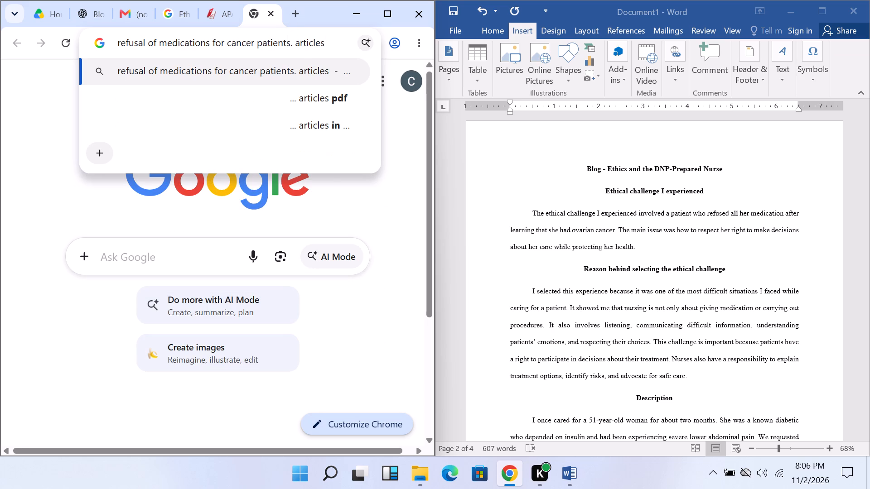
pyautogui.press('Right')
pyautogui.press('space')
pyautogui.write('who want to die')
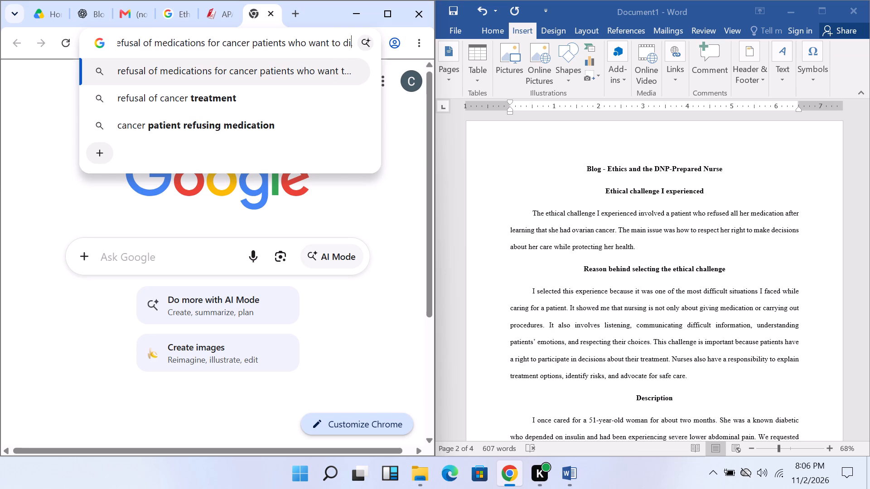
pyautogui.press('Return')
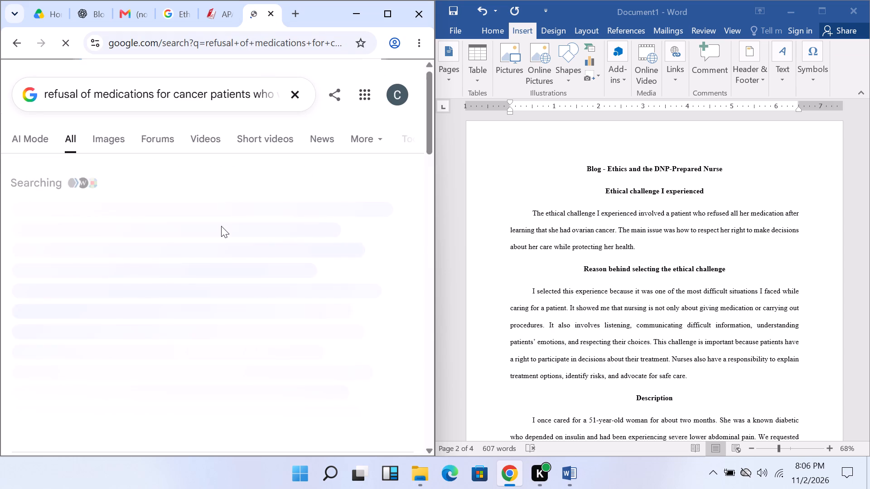
# Look through the cancer treatment refusal results and open the Annals of Palliative Medicine article "Refusal of medical treatment by older adults with cancer".
pyautogui.scroll(-3, 172, 321)
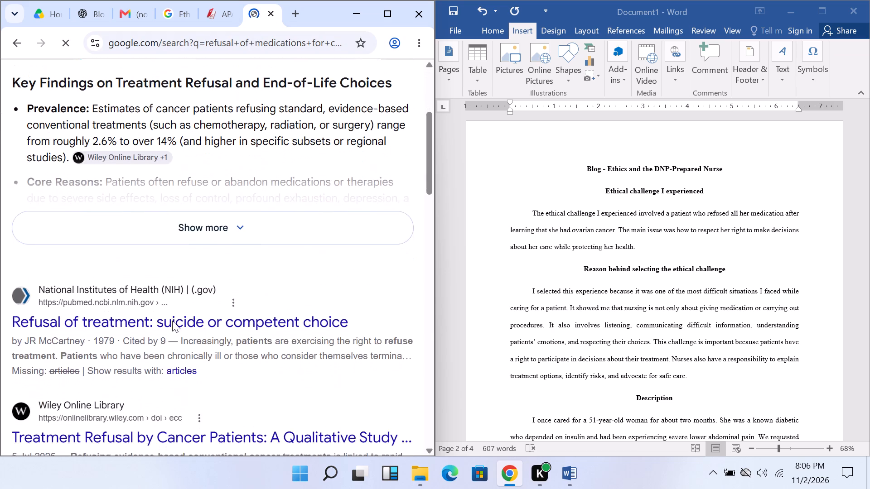
pyautogui.scroll(-6, 172, 321)
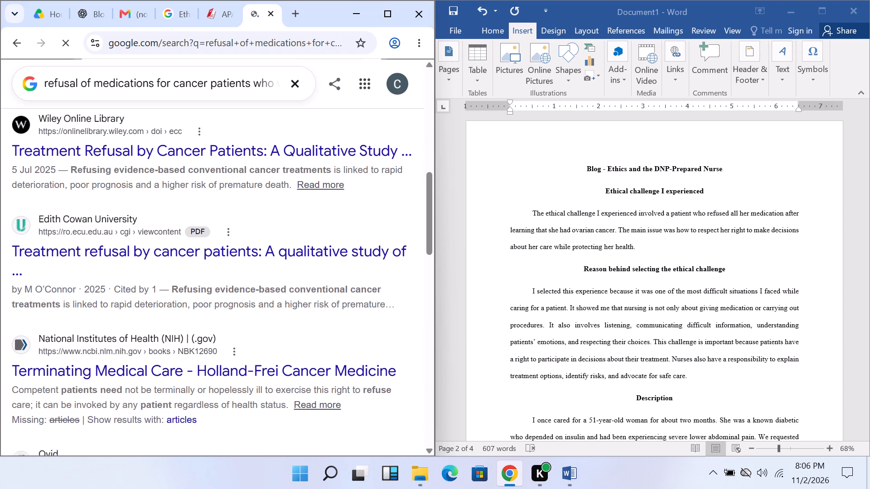
pyautogui.scroll(-5, 172, 321)
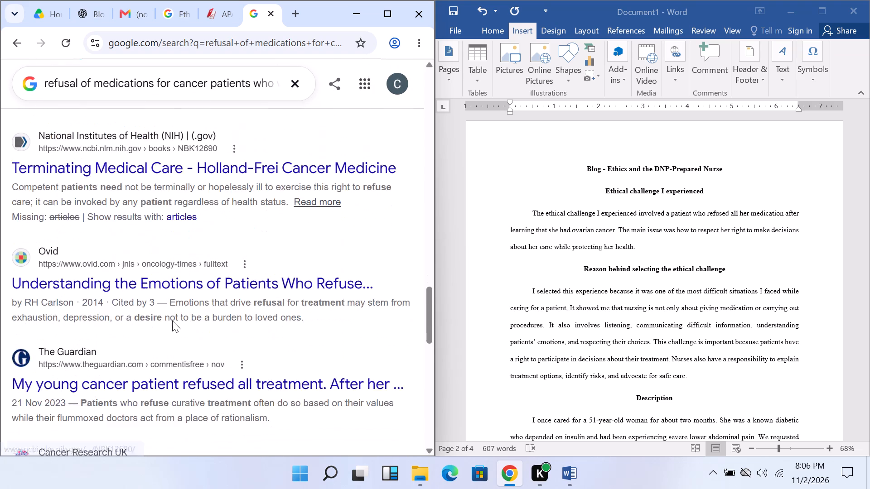
pyautogui.scroll(-5, 172, 321)
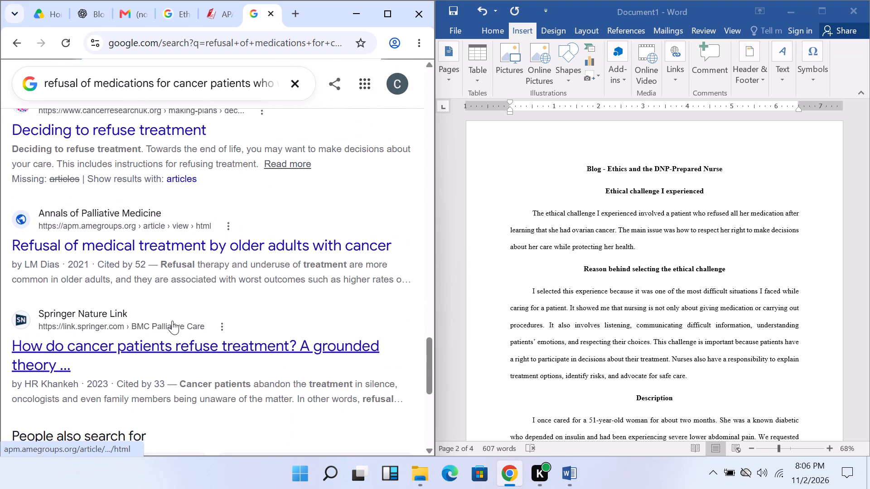
pyautogui.click(138, 244)
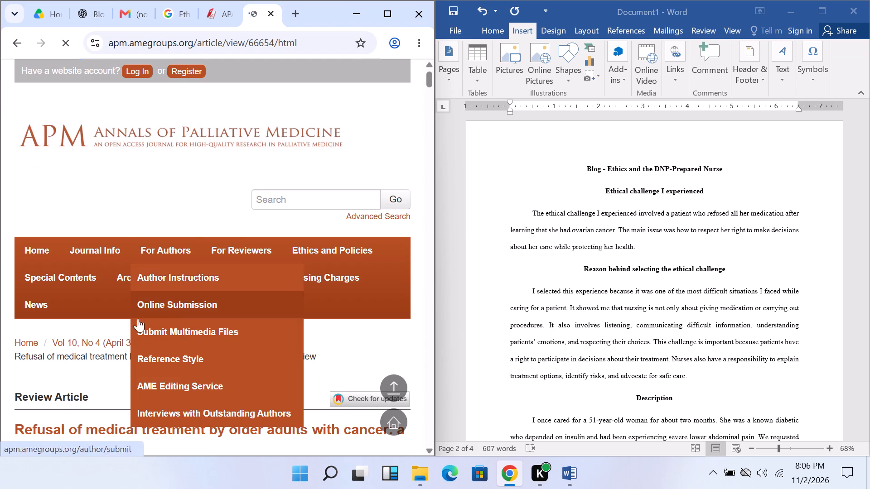
# Copy the title and author line of the Annals of Palliative Medicine article and search for it as a journal article in Citefast.
pyautogui.scroll(-8, 95, 369)
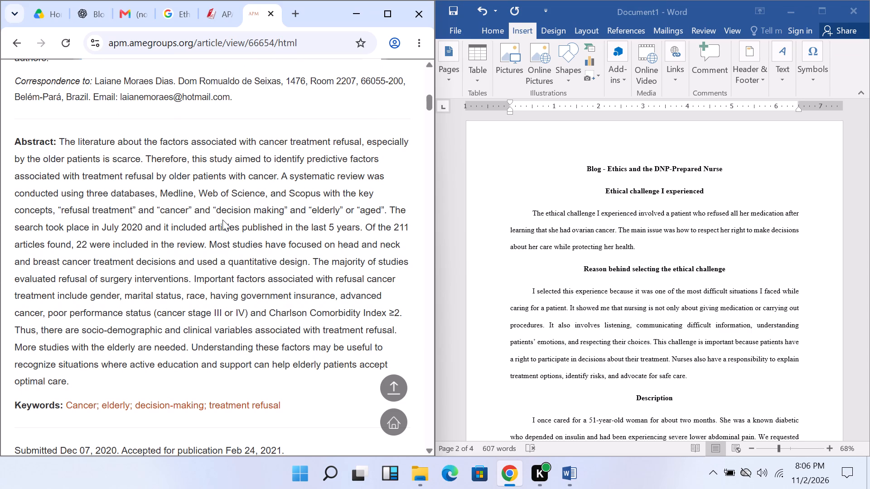
pyautogui.scroll(5, 130, 140)
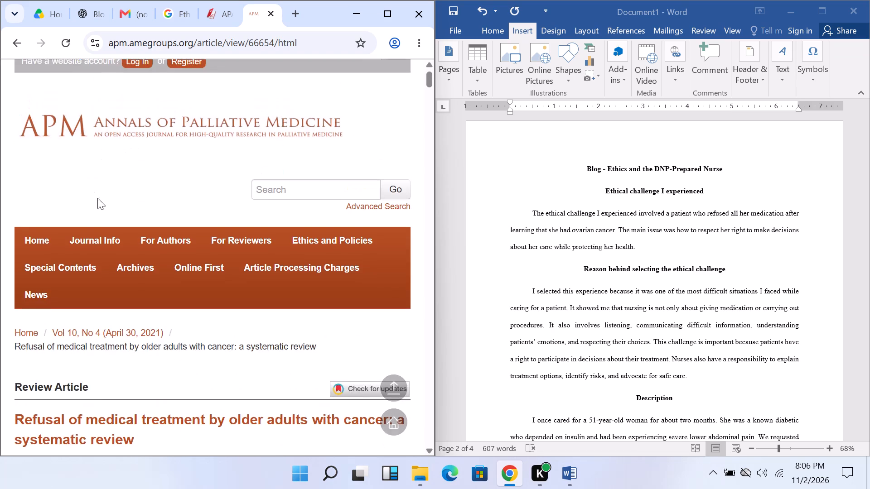
pyautogui.scroll(-3, 97, 198)
pyautogui.moveTo(16, 232); pyautogui.dragTo(207, 260)
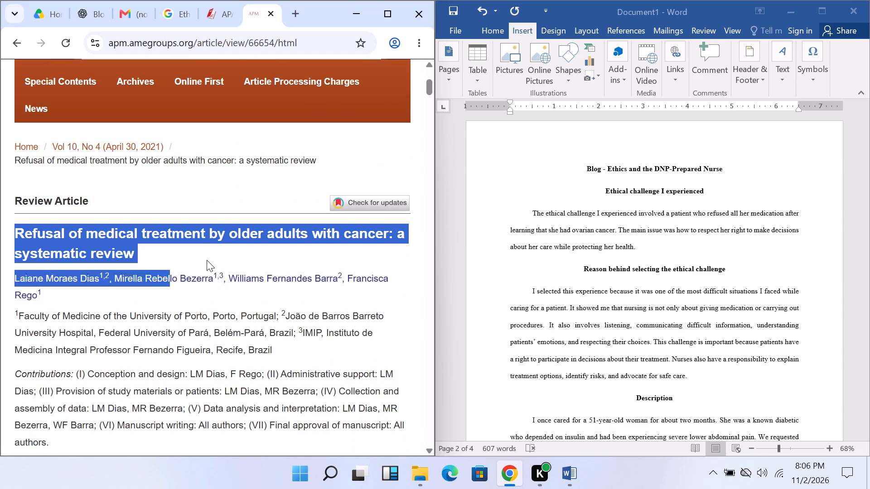
pyautogui.moveTo(207, 260); pyautogui.dragTo(51, 298)
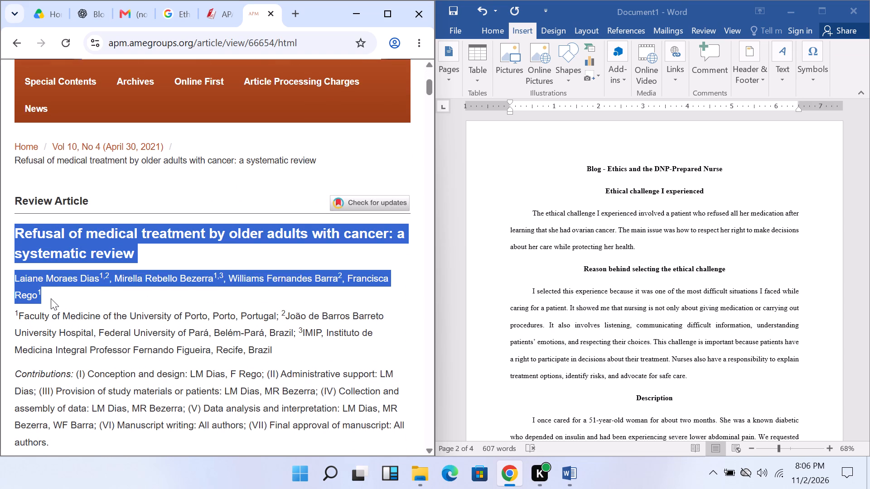
pyautogui.hotkey('ctrl', 'c')
pyautogui.click(217, 10)
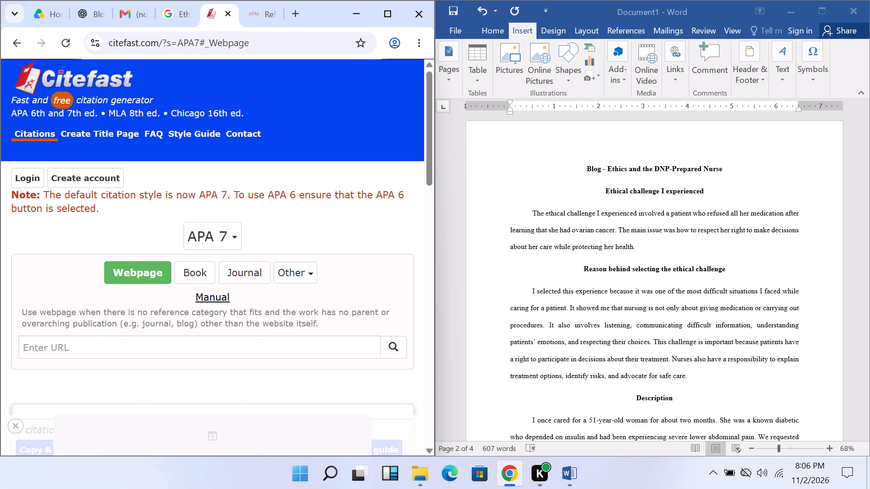
pyautogui.click(237, 271)
pyautogui.click(108, 334)
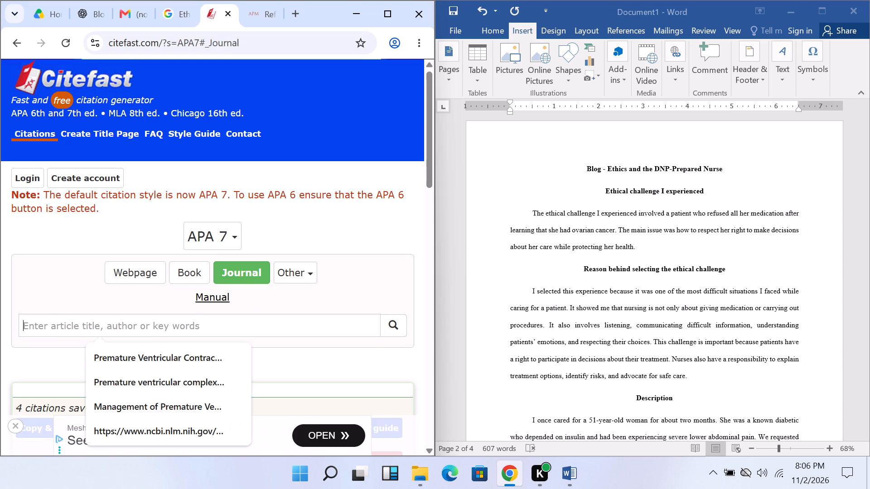
pyautogui.hotkey('ctrl', 'v')
pyautogui.press('Return')
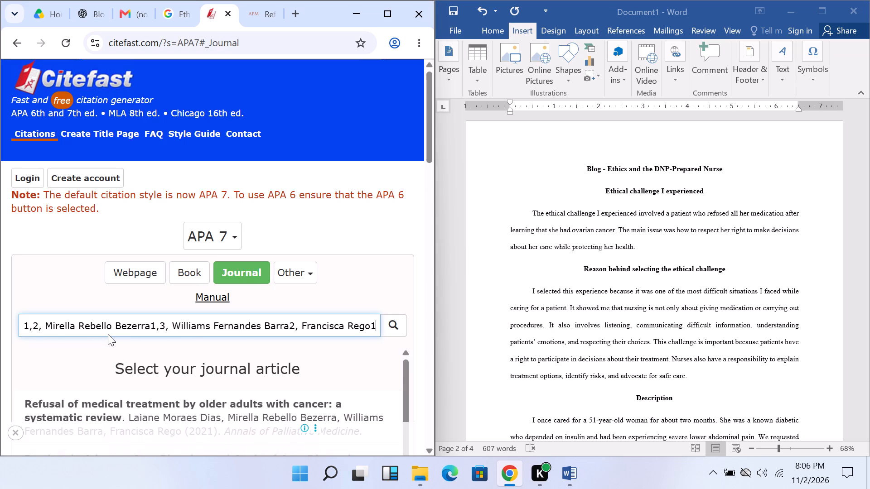
# Delete all previously saved citations from the Citefast reference list.
pyautogui.scroll(-7, 404, 244)
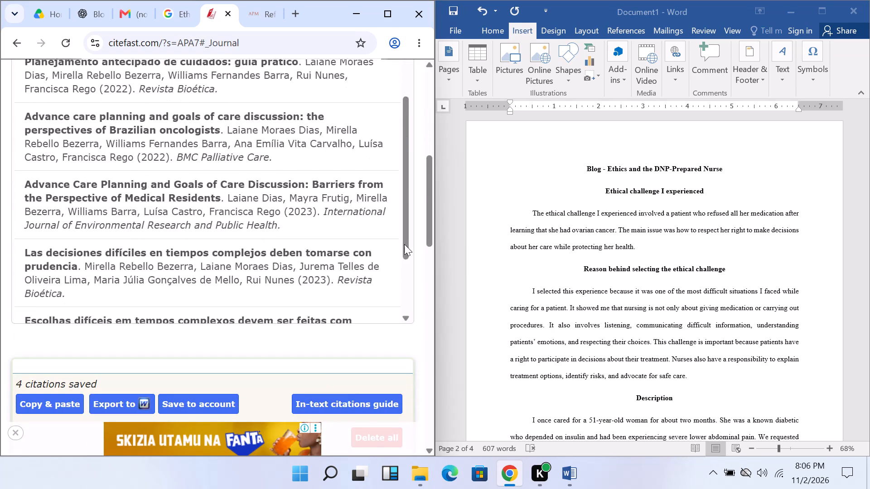
pyautogui.scroll(-3, 404, 244)
pyautogui.scroll(-1, 255, 264)
pyautogui.scroll(-2, 149, 324)
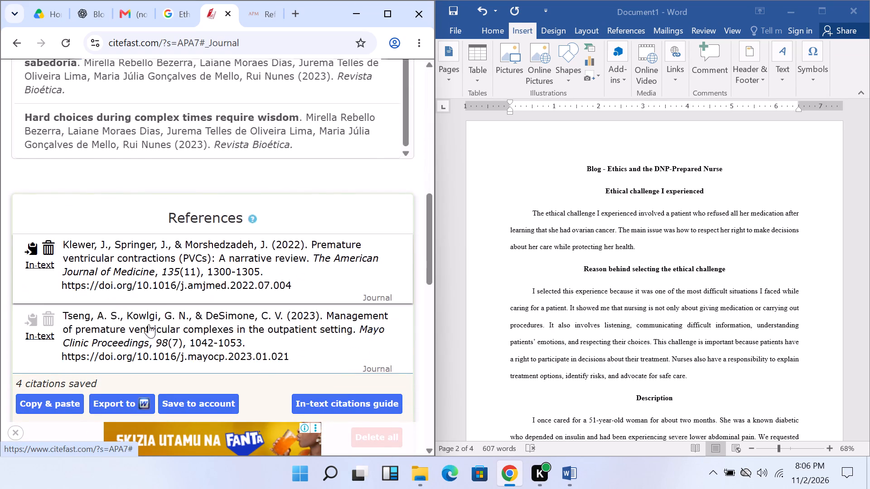
pyautogui.scroll(-5, 149, 324)
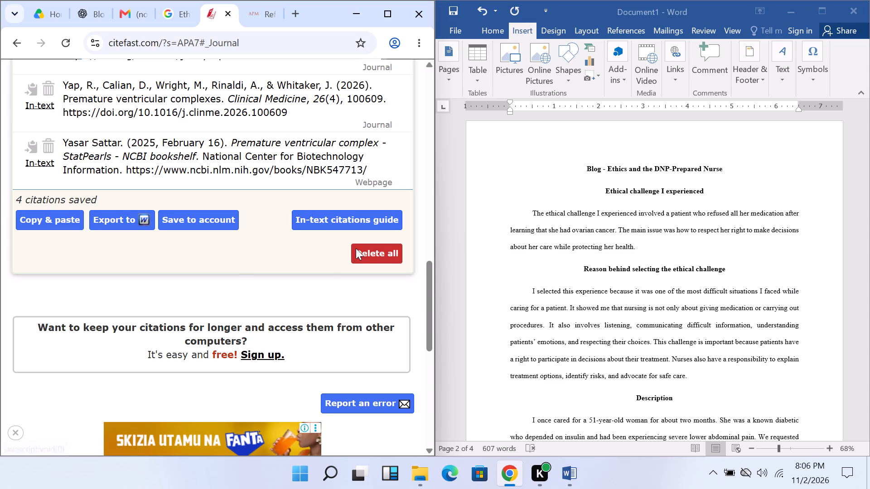
pyautogui.click(367, 251)
pyautogui.click(339, 284)
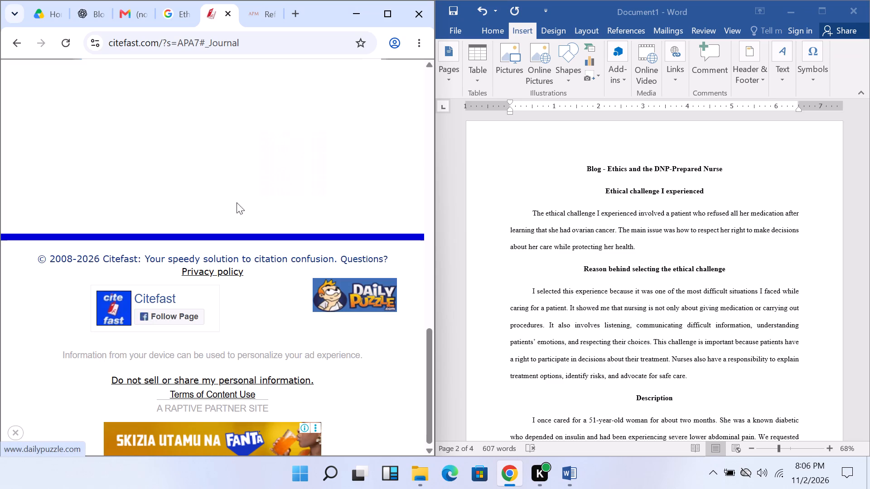
# Add the 2021 article "Refusal of medical treatment by older adults with cancer: a systematic review" to the Citefast references.
pyautogui.scroll(10, 236, 197)
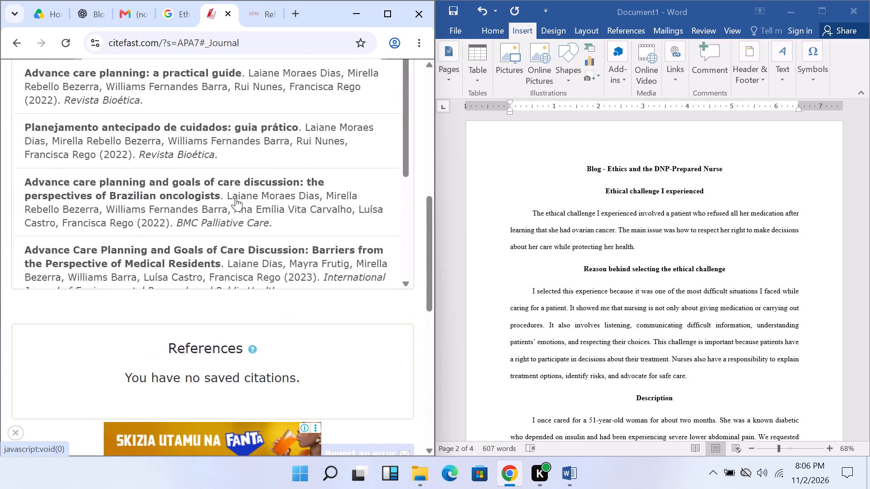
pyautogui.scroll(7, 236, 197)
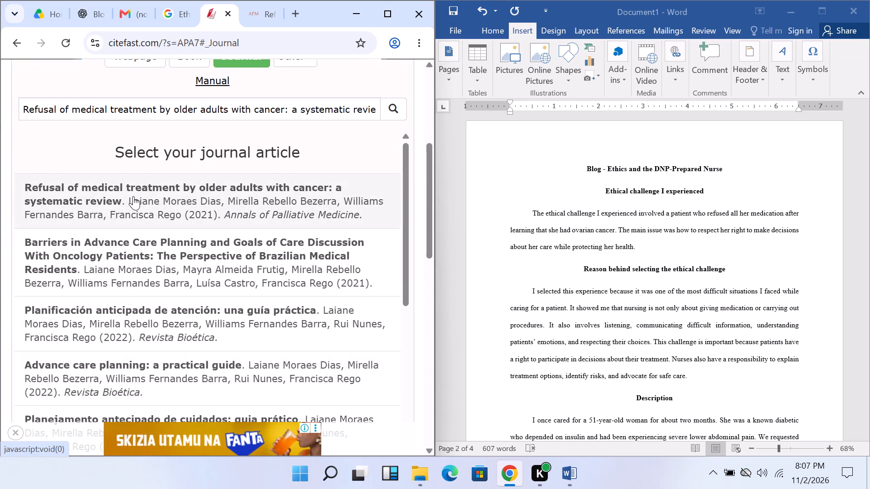
pyautogui.click(133, 196)
pyautogui.click(372, 392)
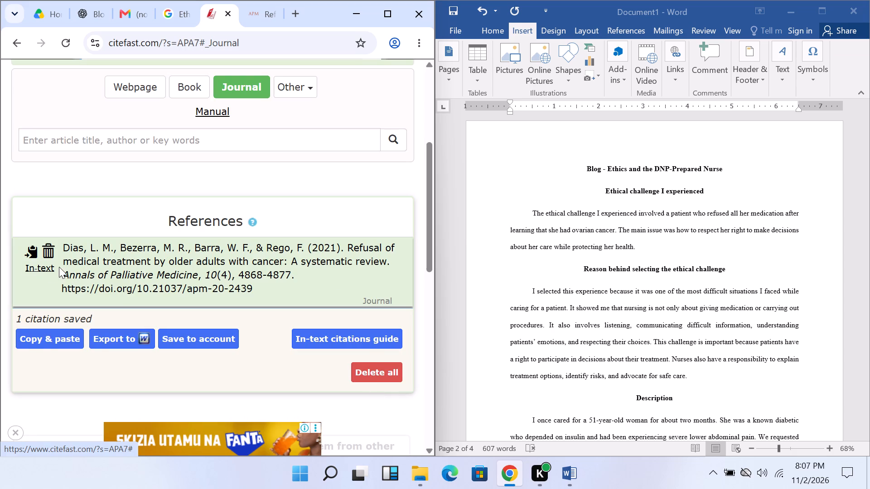
# Insert the in-text citation "(Dias et al., 2021)" as plain text at the end of the Word section "Reason behind selecting the ethical challenge".
pyautogui.click(43, 265)
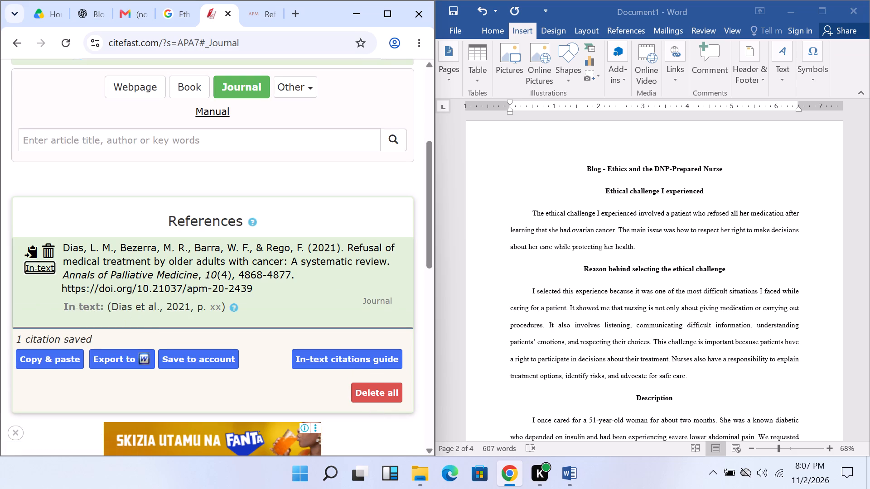
pyautogui.moveTo(103, 304); pyautogui.dragTo(189, 310)
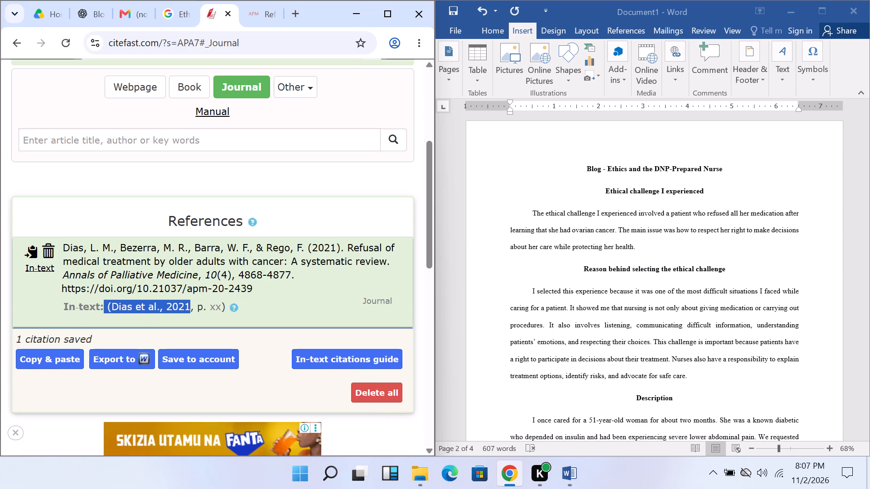
pyautogui.hotkey('ctrl', 'c')
pyautogui.hotkey('ctrl', 'c')
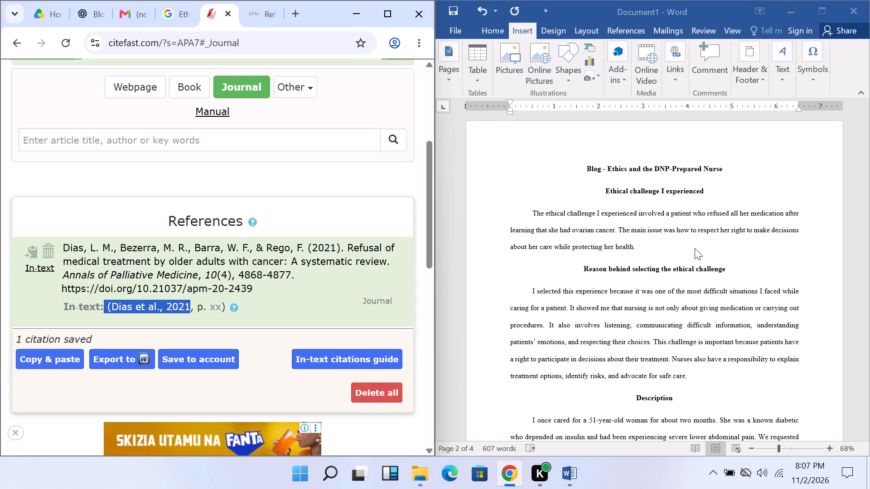
pyautogui.click(654, 259)
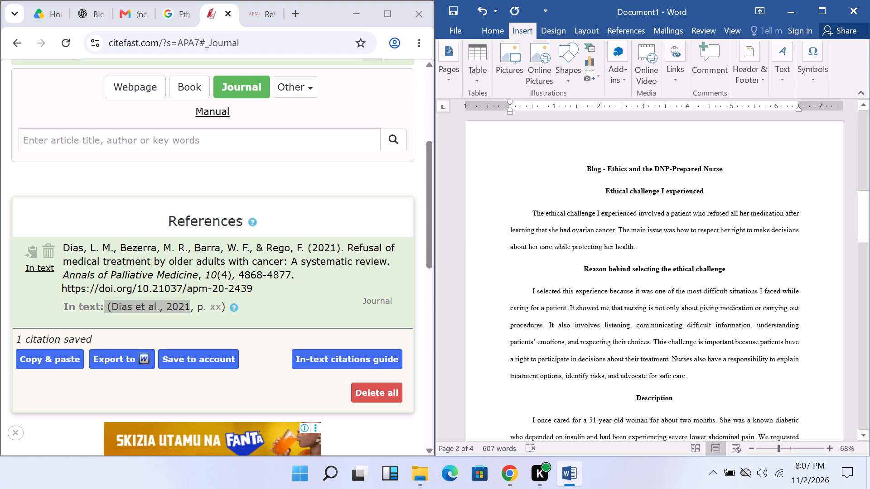
pyautogui.click(685, 376)
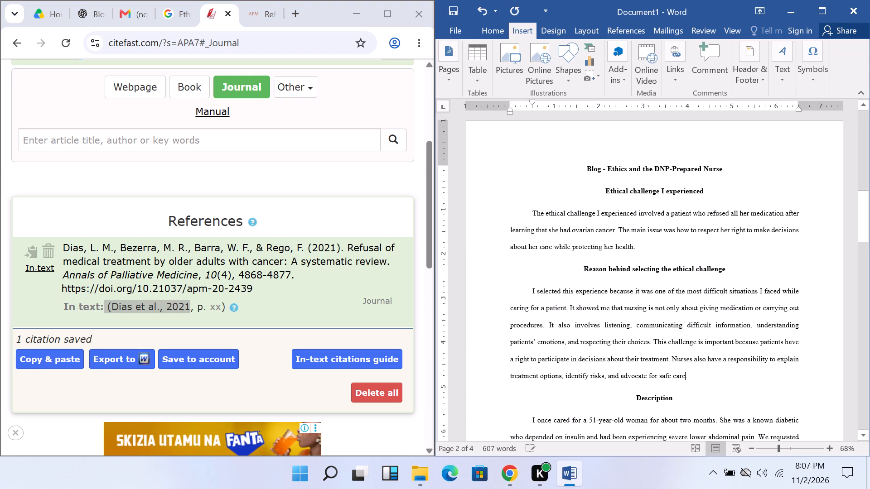
pyautogui.press('Menu')
pyautogui.click(745, 254)
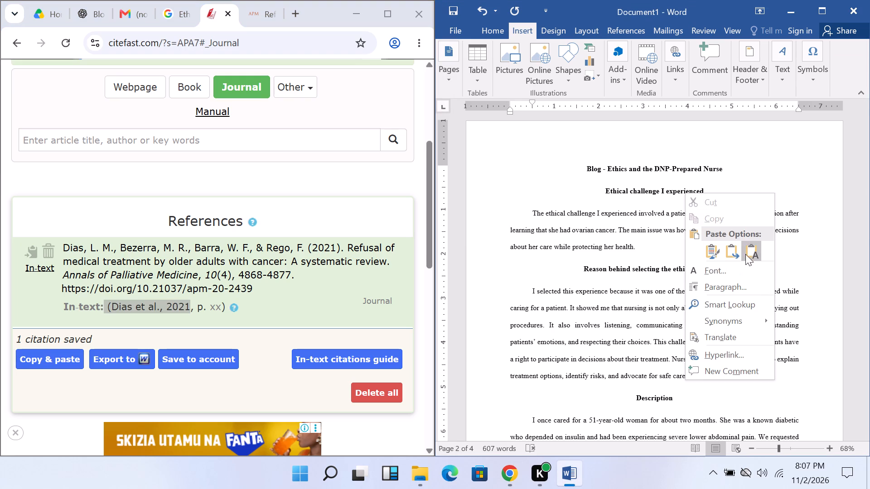
pyautogui.hotkey('shift', ')')
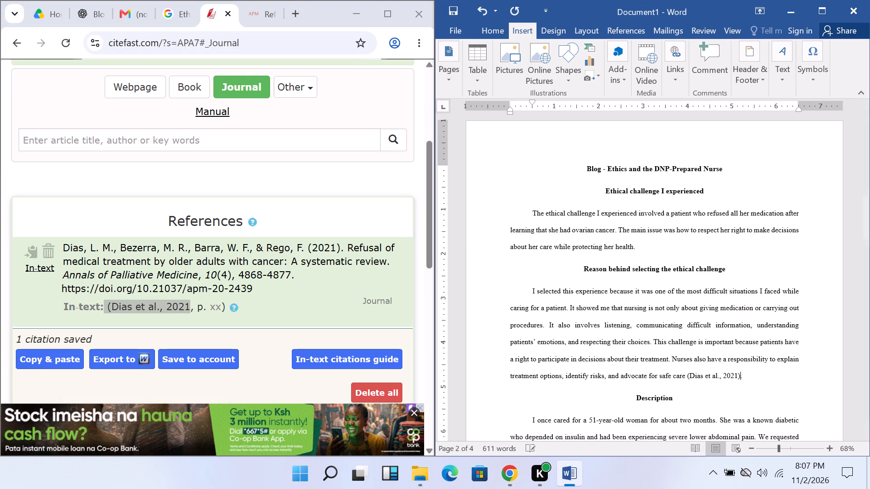
# From the browser's search results, open "How do cancer patients refuse treatment? A grounded theory study", accept all cookies, and copy its suggested citation.
pyautogui.scroll(-5, 577, 358)
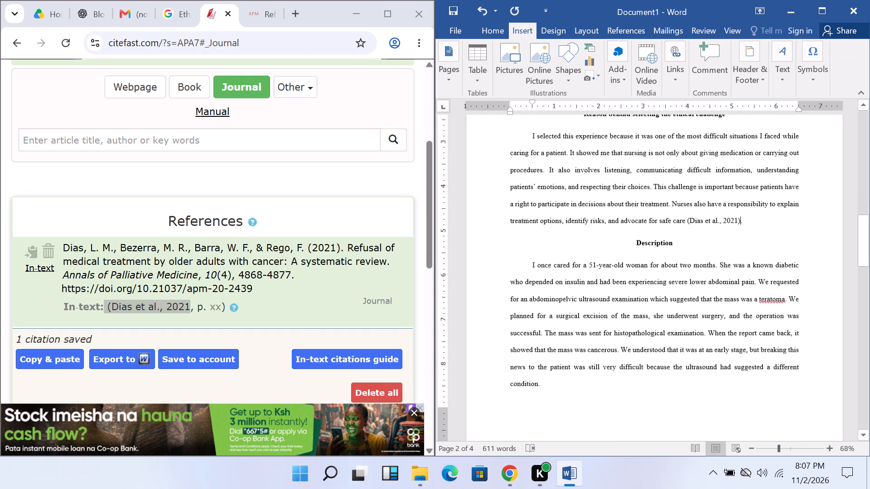
pyautogui.click(260, 6)
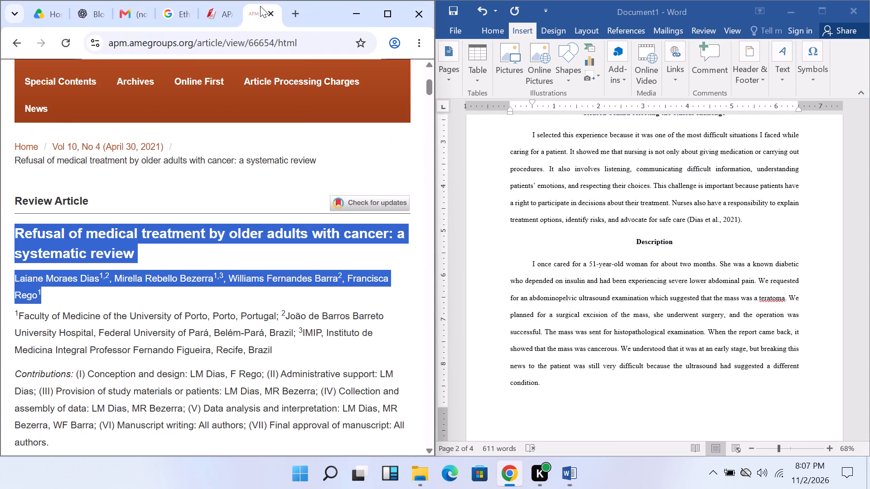
pyautogui.click(12, 41)
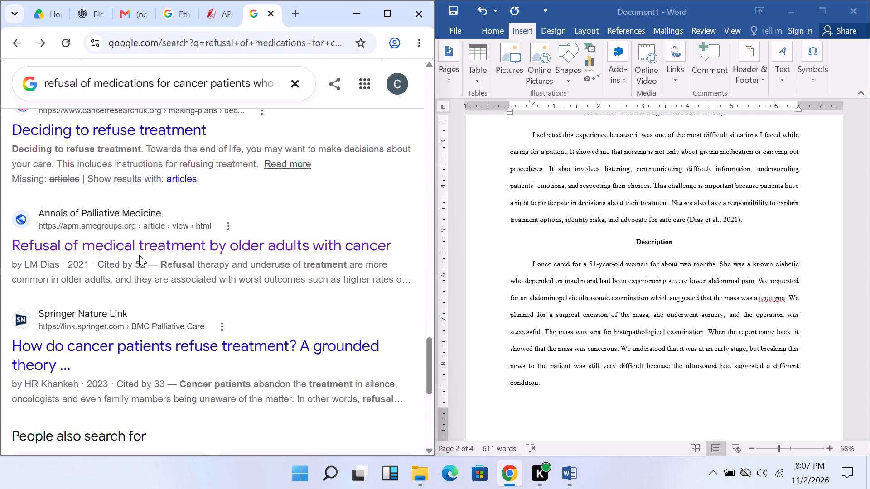
pyautogui.scroll(-3, 161, 334)
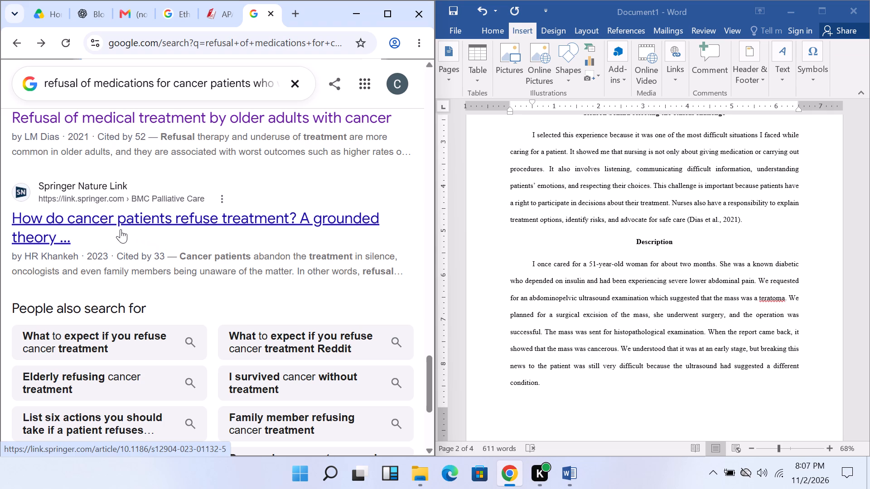
pyautogui.click(121, 229)
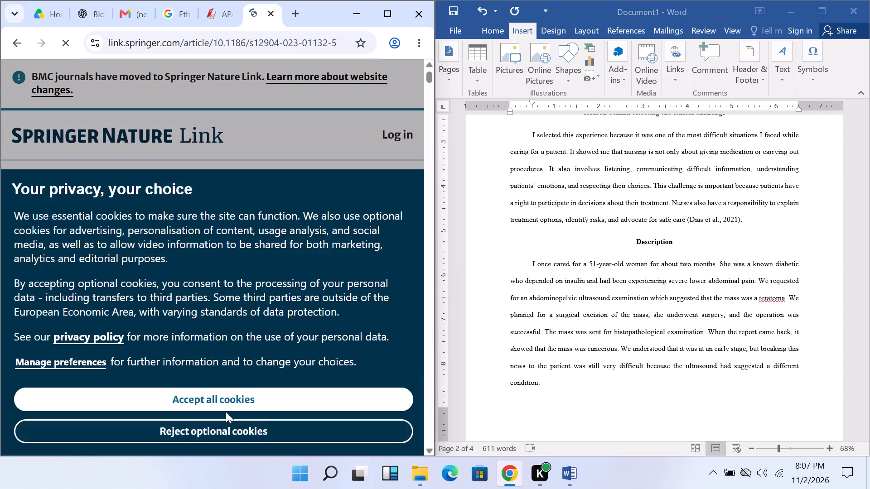
pyautogui.click(221, 403)
pyautogui.click(215, 326)
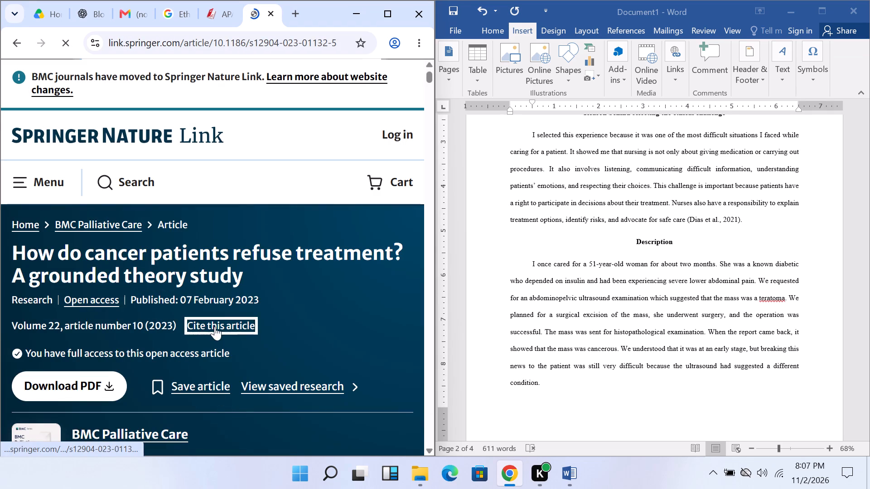
pyautogui.tripleClick(113, 253)
pyautogui.click(113, 252)
pyautogui.hotkey('ctrl', 'c')
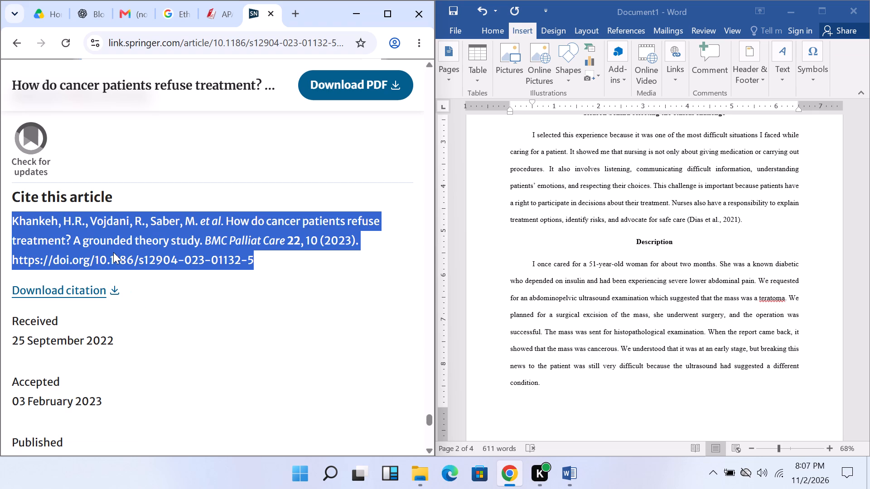
# Search Citefast journals with the copied citation and add the 2023 BMC Palliative Care version of the article to the references.
pyautogui.click(219, 17)
pyautogui.click(139, 142)
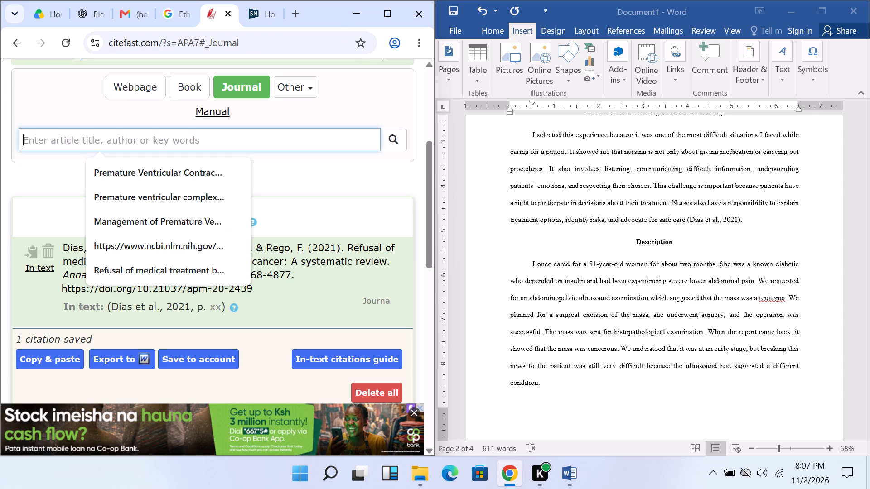
pyautogui.hotkey('ctrl', 'v')
pyautogui.press('Return')
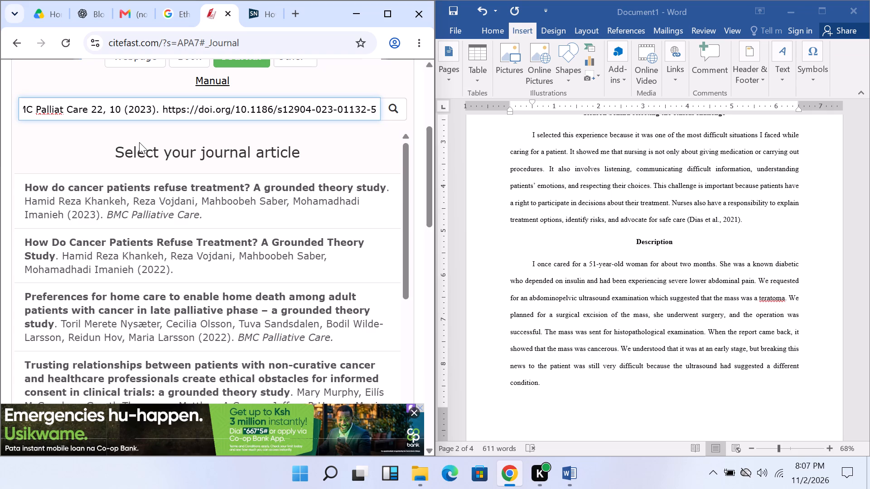
pyautogui.scroll(1, 118, 226)
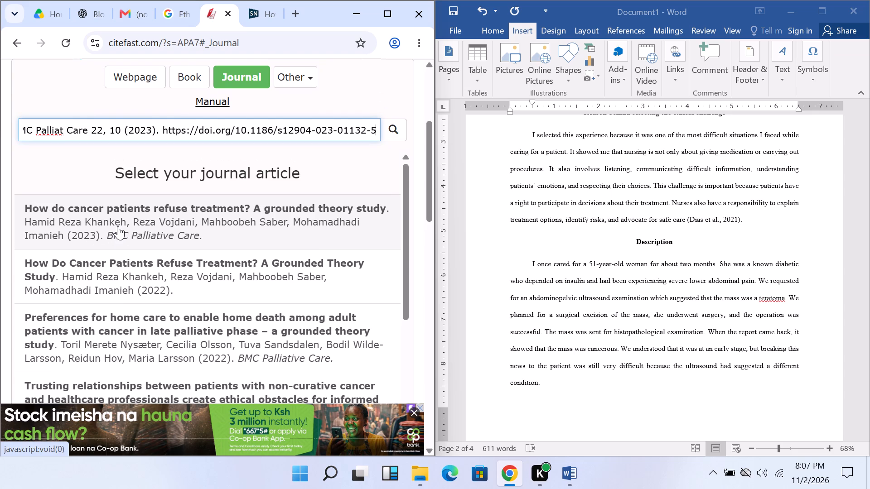
pyautogui.click(153, 229)
pyautogui.click(369, 387)
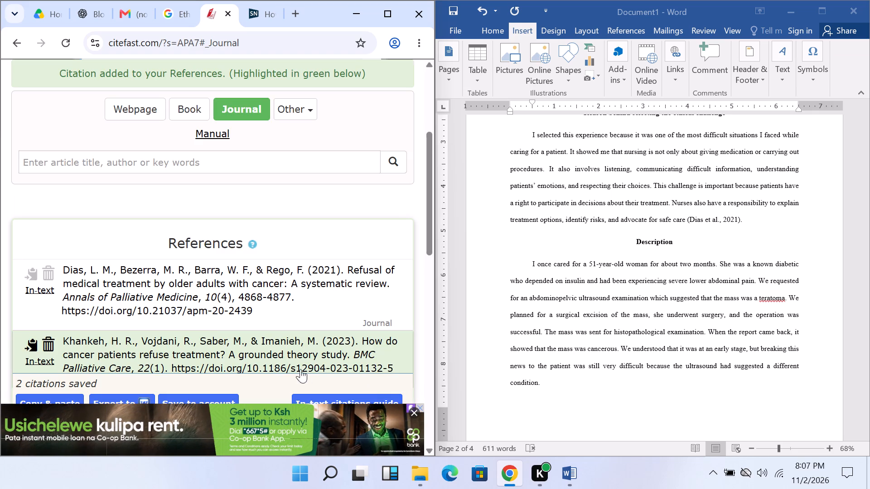
# Show the in-text form of the 2023 Khankeh reference in Citefast and copy "(Khankeh et al., 2023" without the page part.
pyautogui.scroll(-2, 221, 307)
pyautogui.click(44, 259)
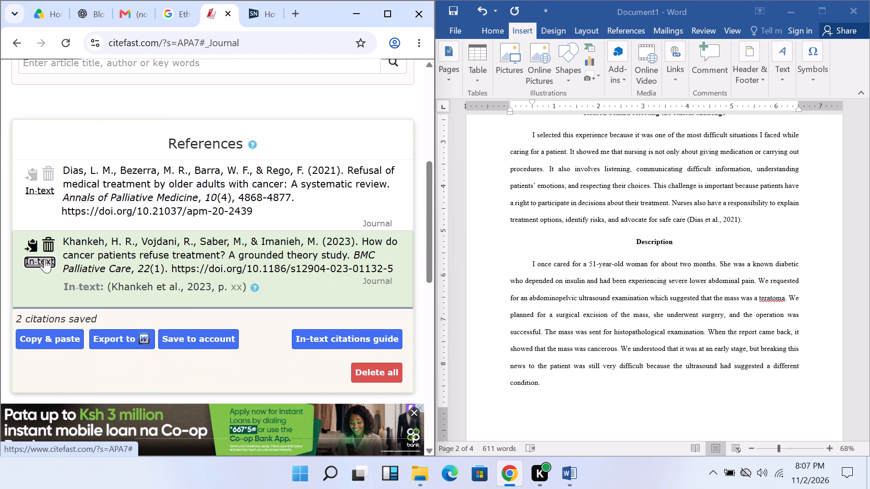
pyautogui.moveTo(103, 286); pyautogui.dragTo(199, 290)
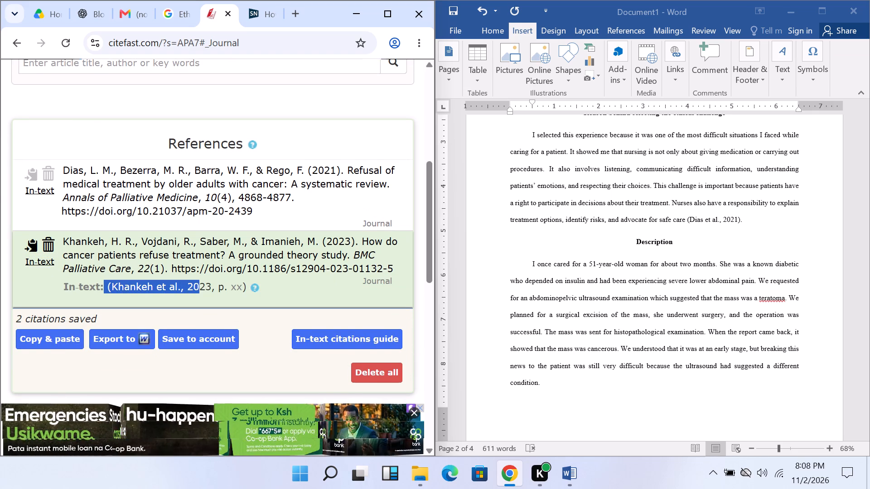
pyautogui.moveTo(199, 290); pyautogui.dragTo(211, 290)
pyautogui.hotkey('ctrl', 'c')
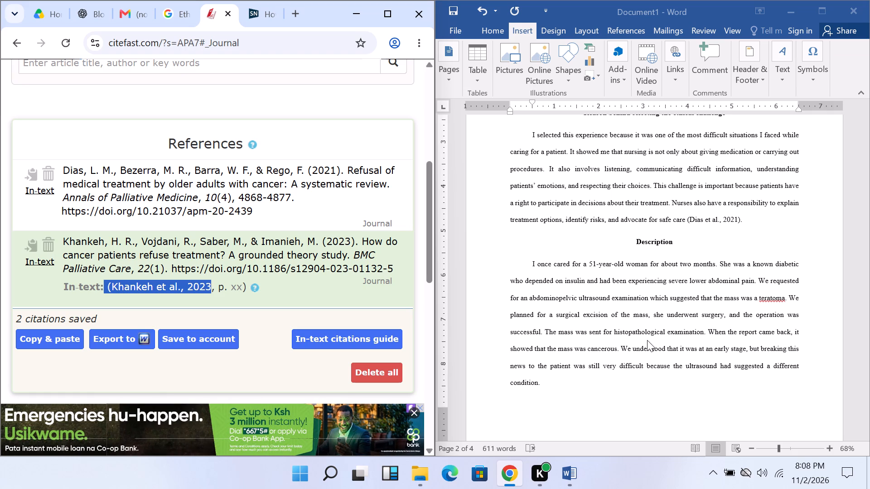
# Insert "(Khankeh et al., 2023)" as plain text at the end of the Word section "Whether I agree with the approaches taken".
pyautogui.scroll(-2, 729, 262)
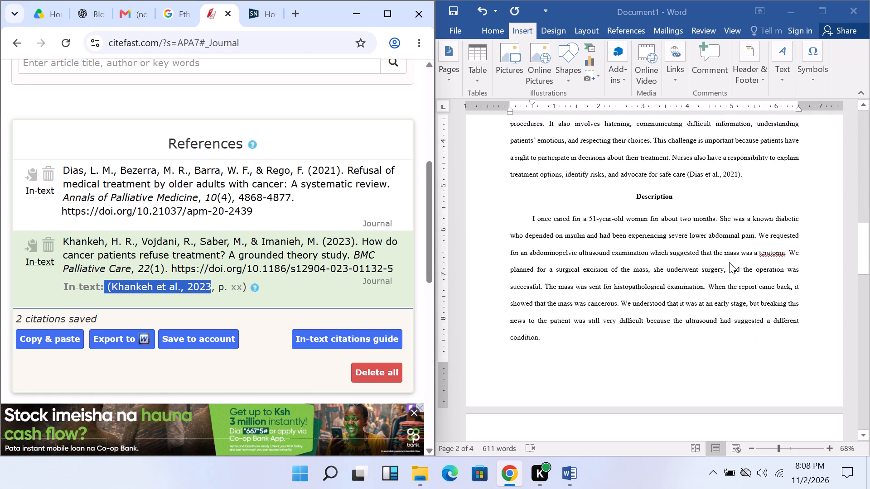
pyautogui.scroll(-3, 729, 262)
pyautogui.scroll(-1, 672, 346)
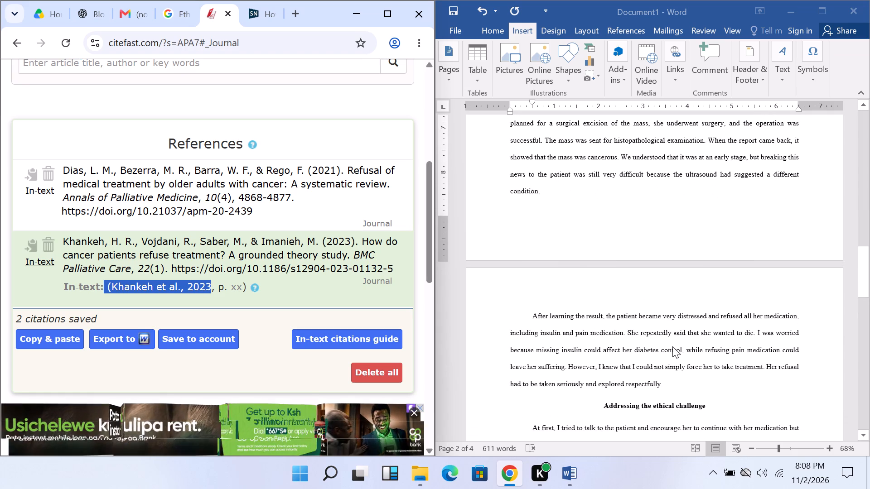
pyautogui.scroll(-5, 672, 346)
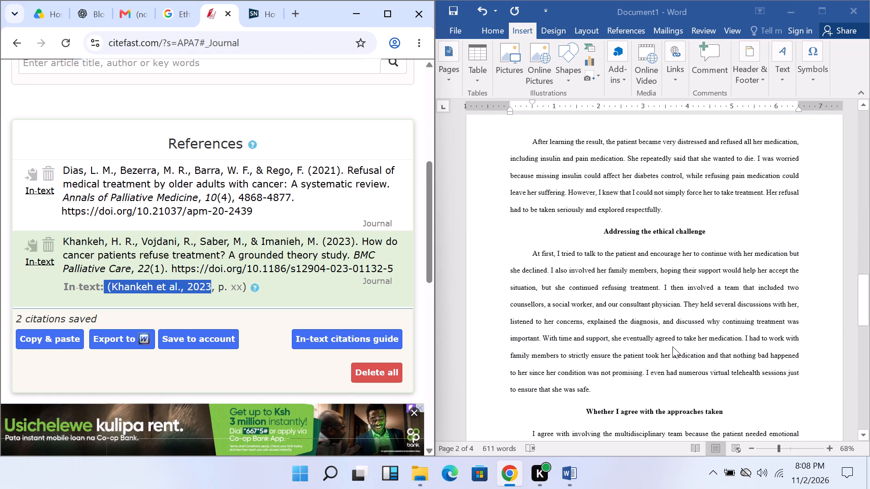
pyautogui.scroll(-5, 672, 346)
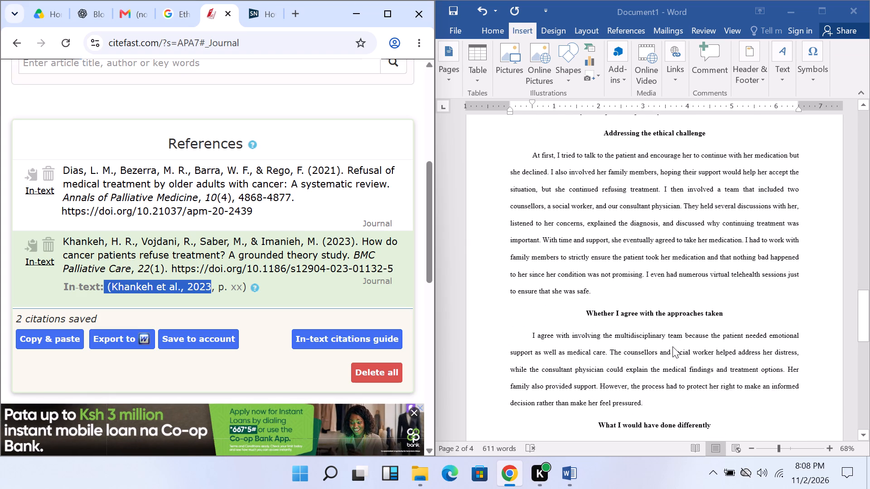
pyautogui.scroll(-1, 672, 346)
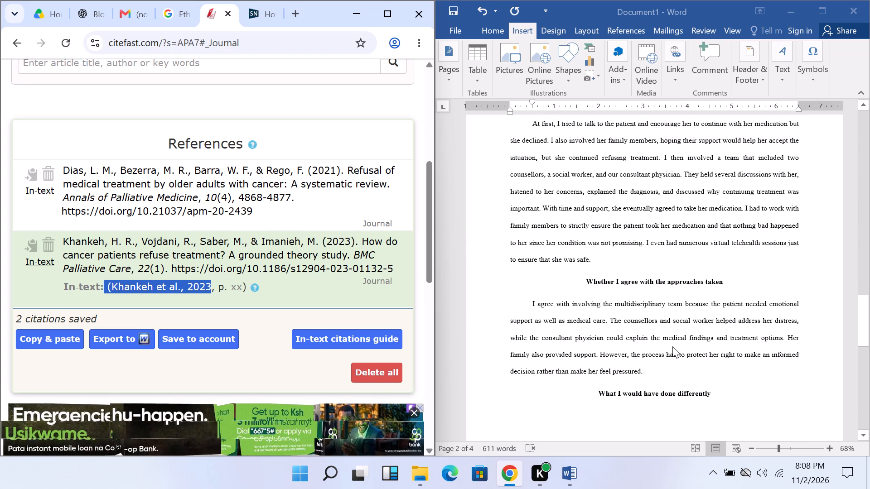
pyautogui.click(652, 374)
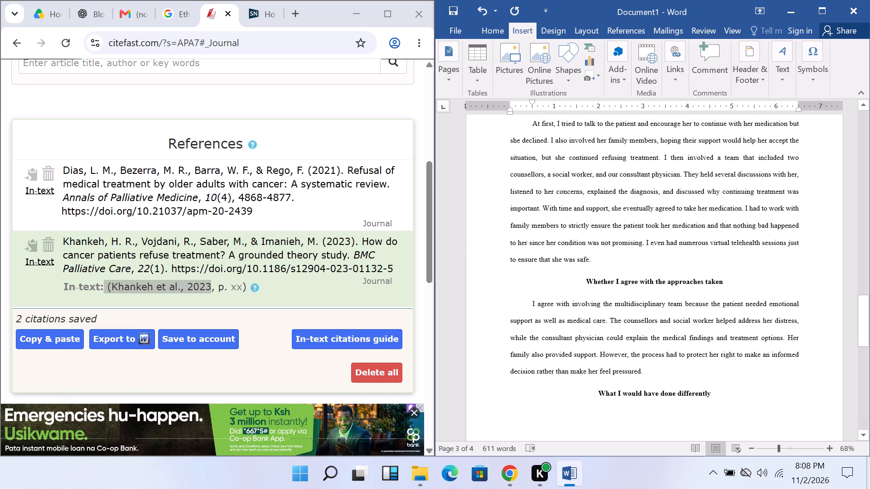
pyautogui.click(641, 368)
pyautogui.press('Menu')
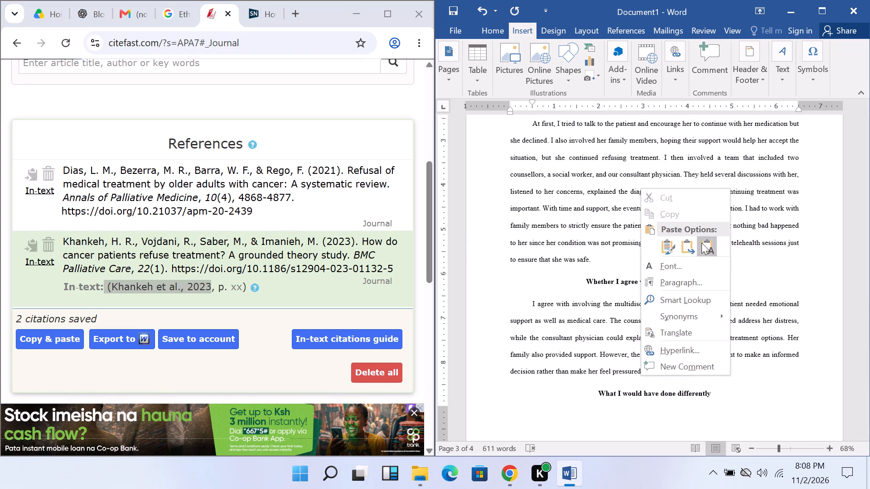
pyautogui.click(702, 243)
pyautogui.hotkey('shift', ')')
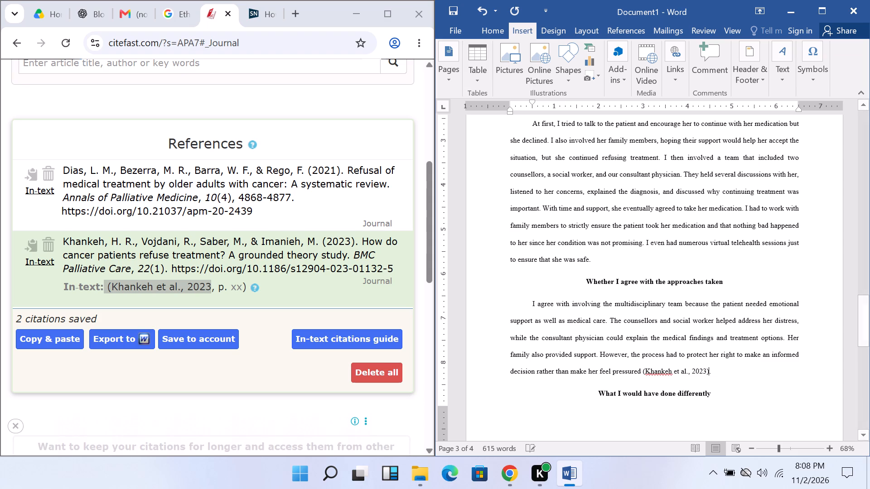
# Insert "(Khankeh et al., 2023)" as plain text at the end of the "What I would have done differently" section.
pyautogui.scroll(-6, 632, 349)
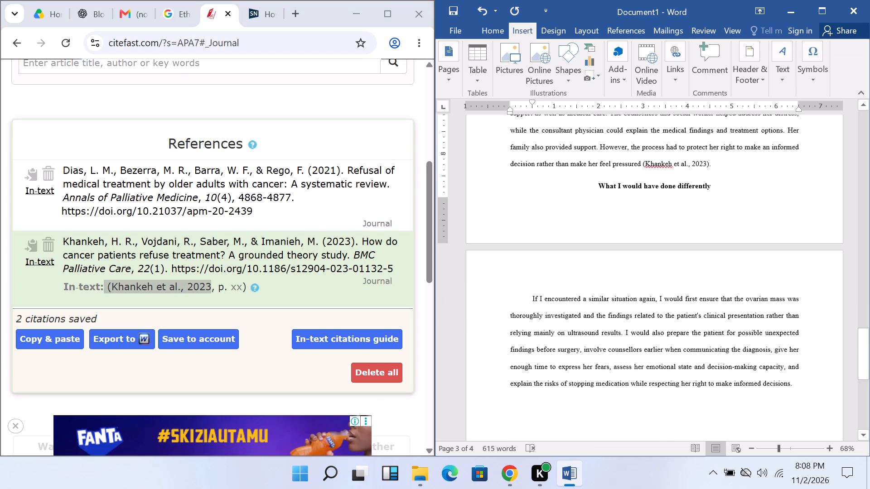
pyautogui.scroll(-1, 632, 349)
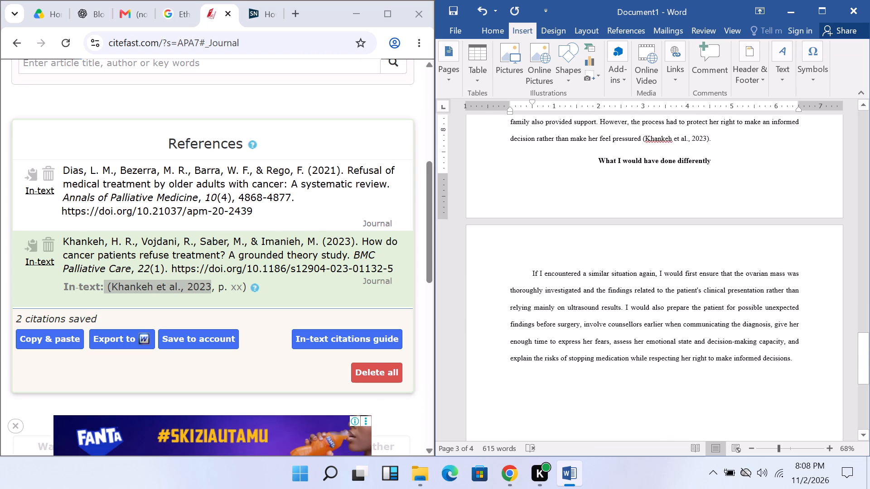
pyautogui.scroll(-10, 632, 349)
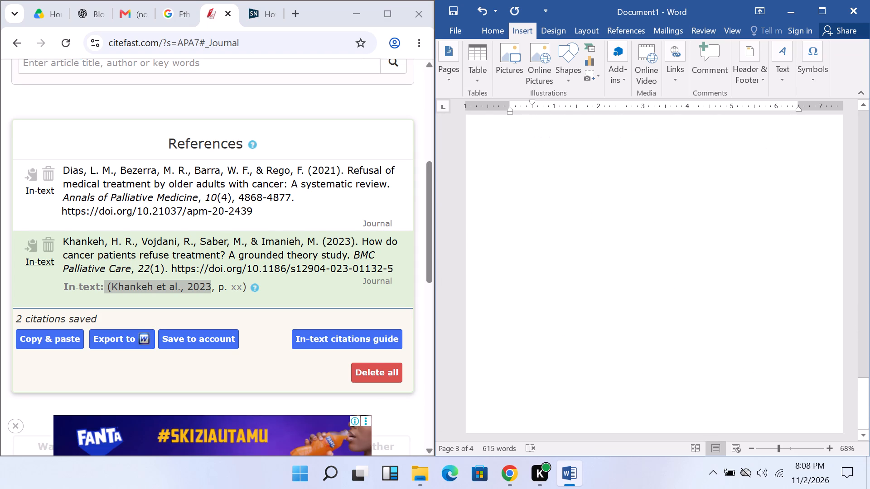
pyautogui.scroll(5, 632, 349)
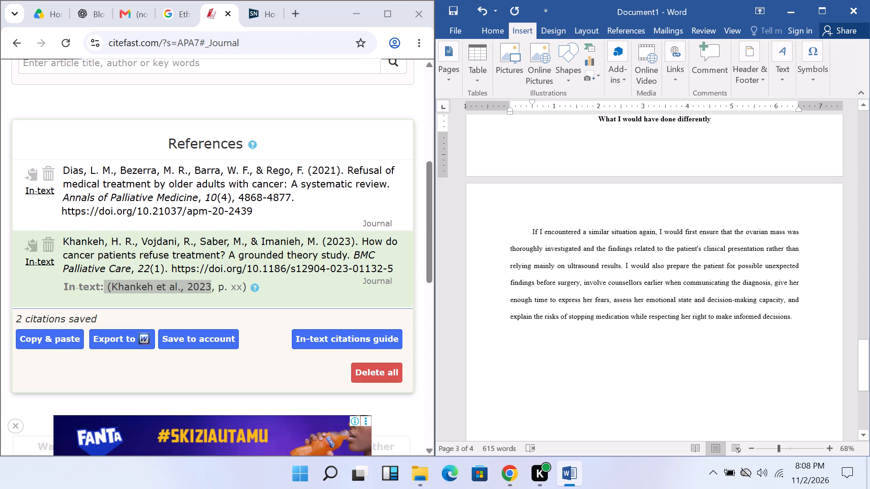
pyautogui.click(790, 316)
pyautogui.press('Menu')
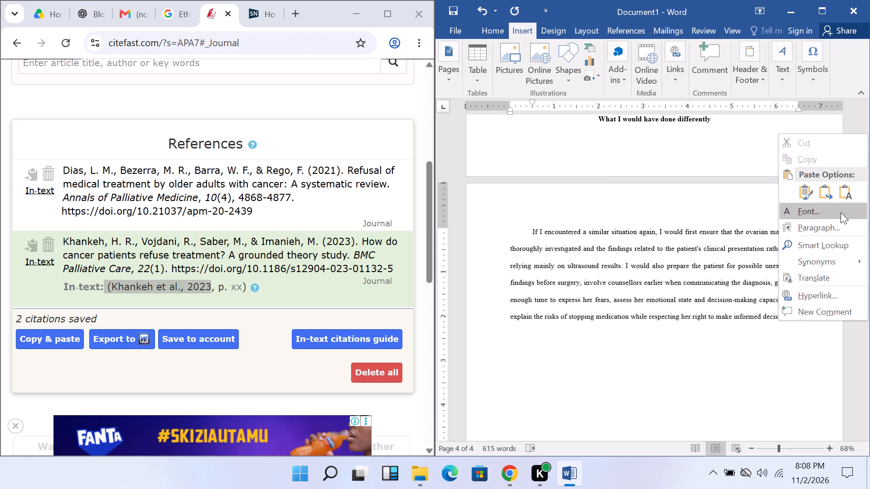
pyautogui.click(845, 194)
pyautogui.hotkey('shift', ')')
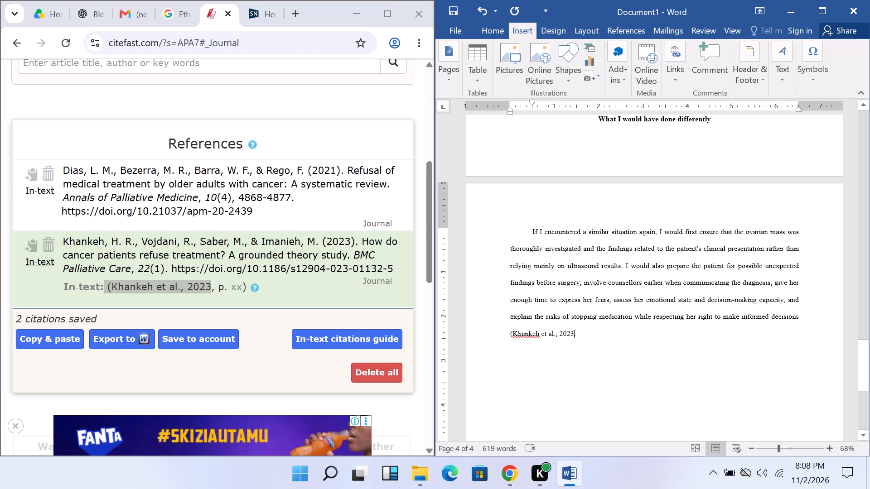
# In the browser, check the next page of search results on cancer patients' refusal of medications for another source article.
pyautogui.click(256, 12)
pyautogui.click(17, 39)
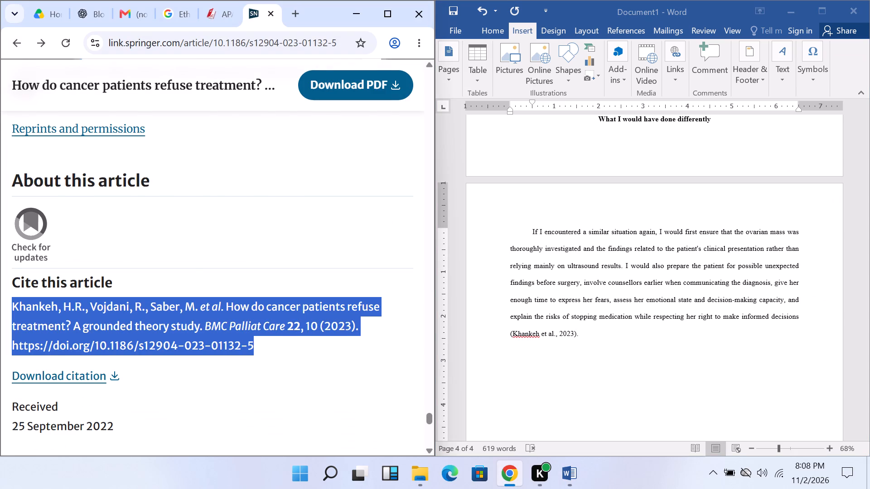
pyautogui.click(14, 45)
pyautogui.scroll(-3, 254, 268)
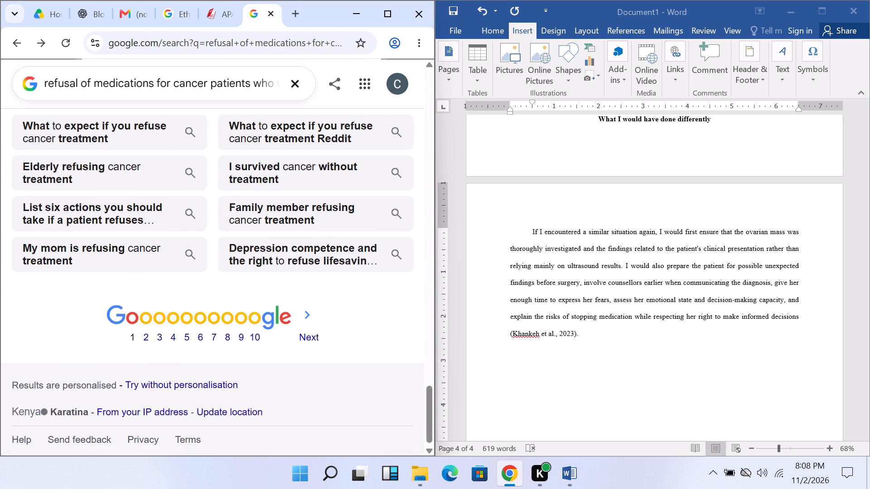
pyautogui.scroll(-1, 254, 268)
pyautogui.click(313, 332)
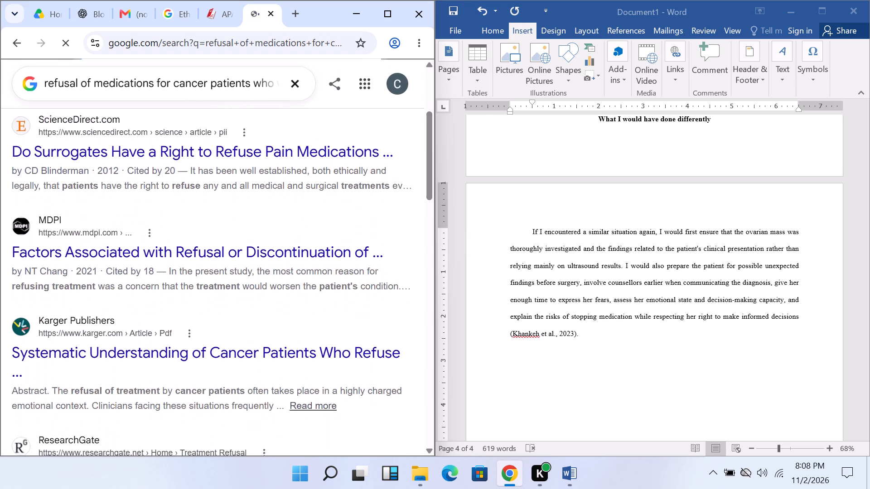
pyautogui.click(19, 39)
pyautogui.click(19, 39)
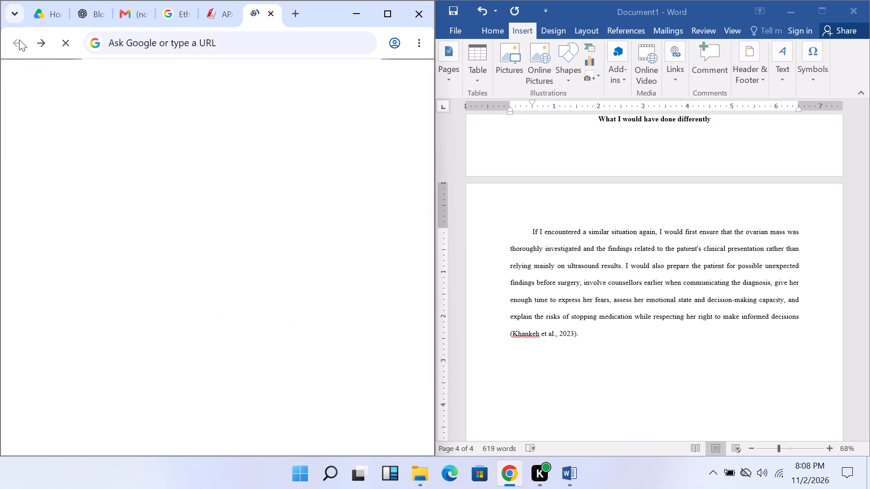
# Examine the search results on ethical challenges in nursing and medication refusal, including the next page, for a suitable article.
pyautogui.click(166, 11)
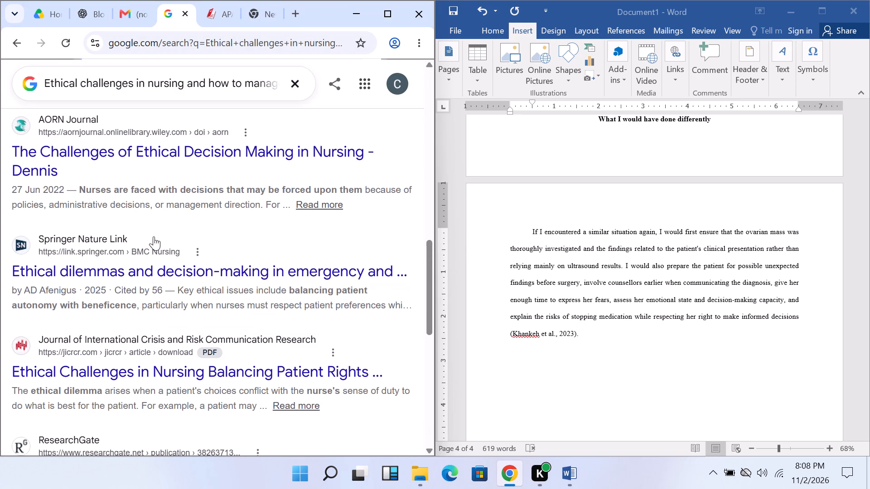
pyautogui.scroll(-2, 177, 316)
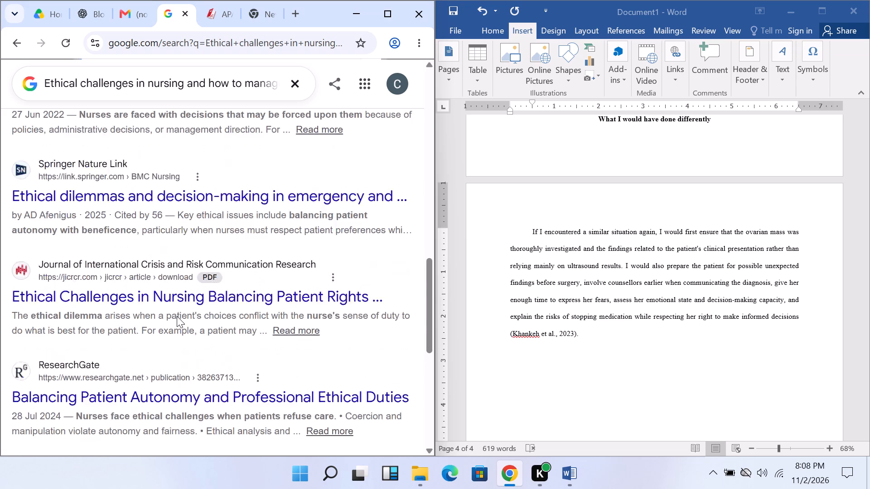
pyautogui.scroll(-4, 177, 316)
pyautogui.click(334, 351)
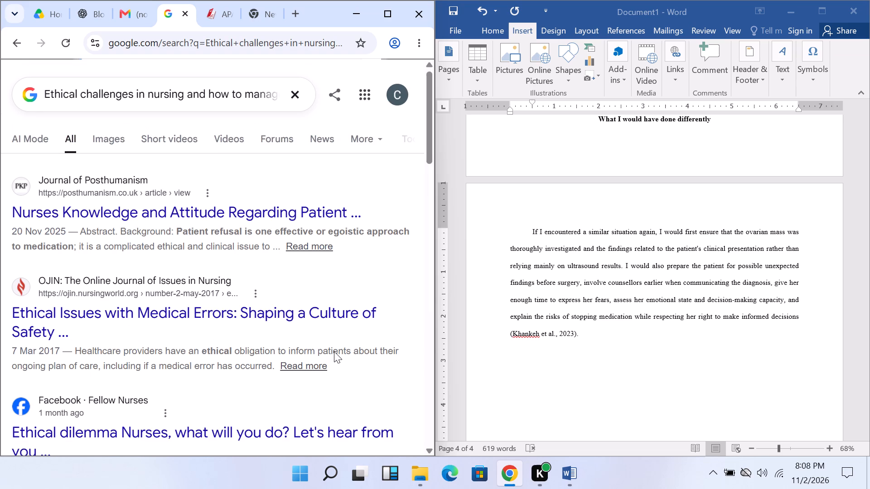
pyautogui.scroll(-9, 138, 312)
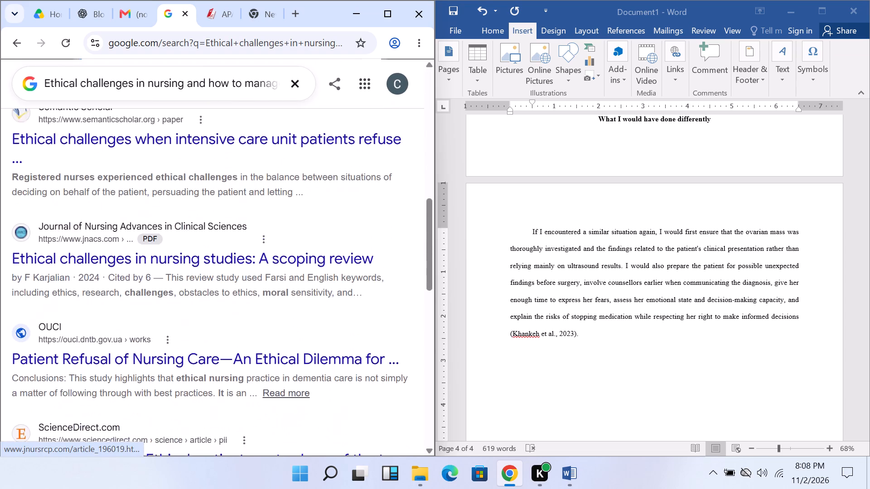
pyautogui.scroll(-2, 138, 312)
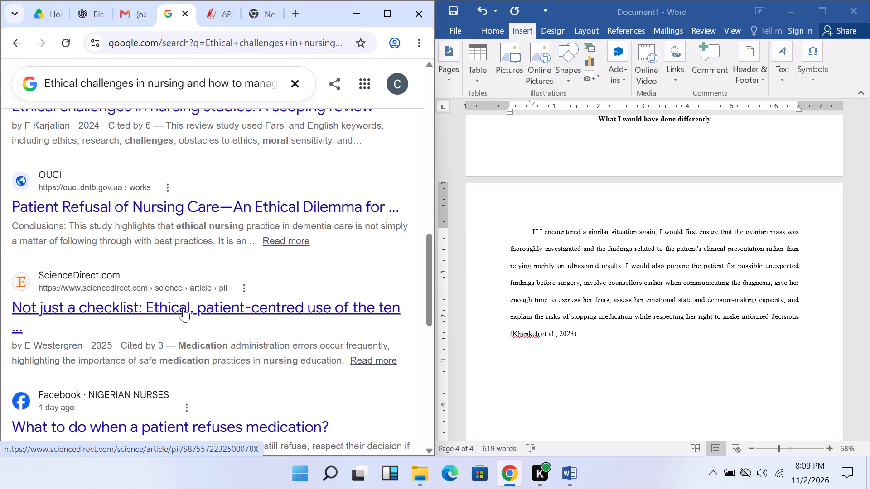
# Remove "medication refusal" from the query about ethical challenges in nursing and how to manage them, and search again.
pyautogui.click(130, 80)
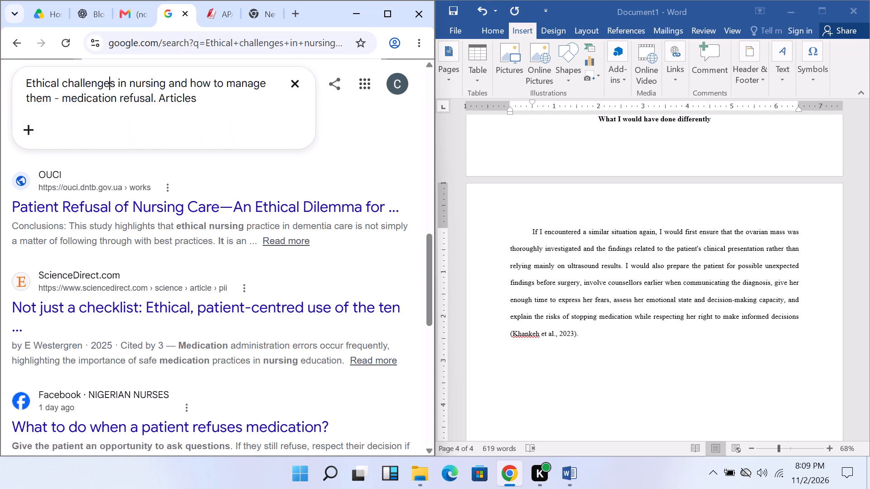
pyautogui.moveTo(154, 98); pyautogui.dragTo(53, 96)
pyautogui.press('BackSpace')
pyautogui.press('BackSpace')
pyautogui.press('Return')
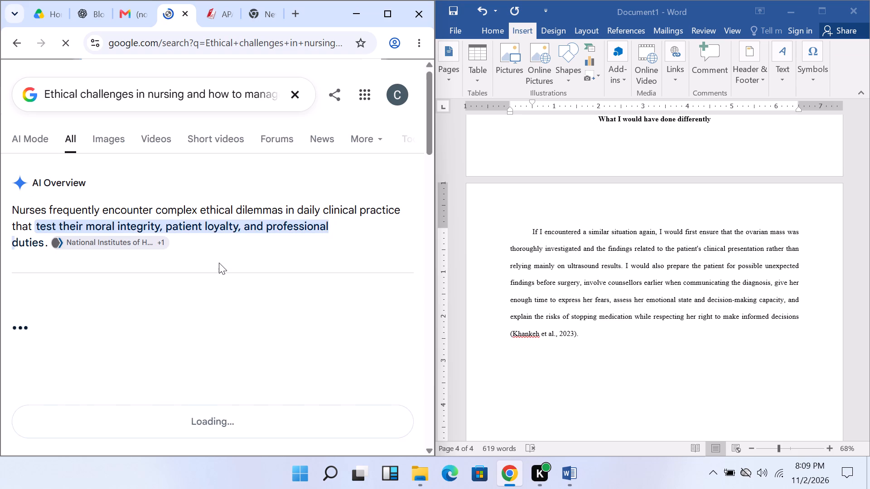
# Open the PMC article "Professional ethical challenges and suggested strategies in nursing: a qualitative study" and copy its NLM citation.
pyautogui.scroll(-6, 219, 263)
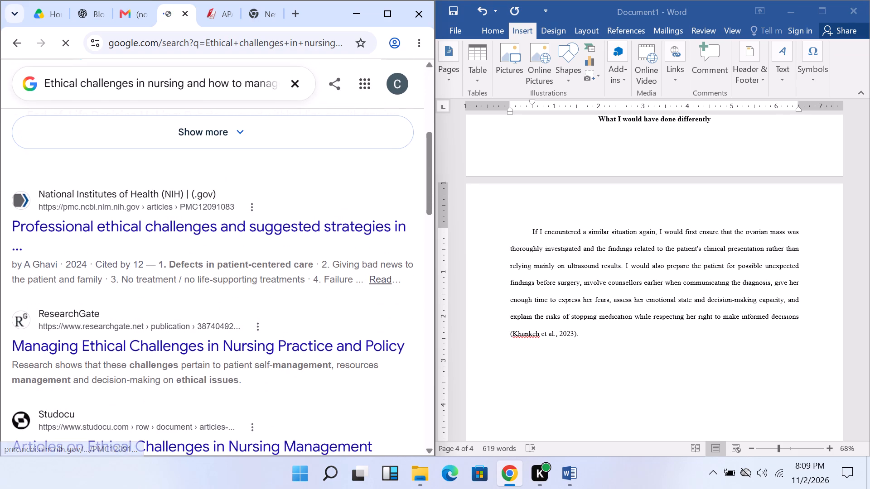
pyautogui.click(155, 216)
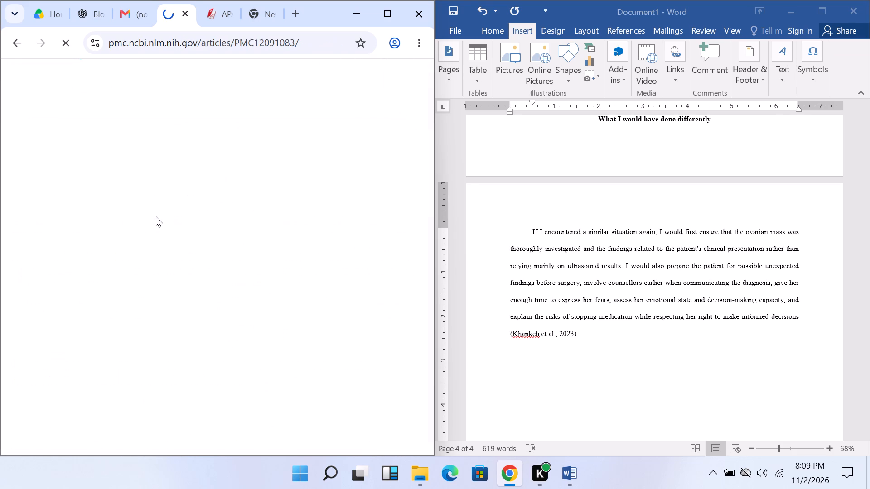
pyautogui.scroll(-4, 296, 359)
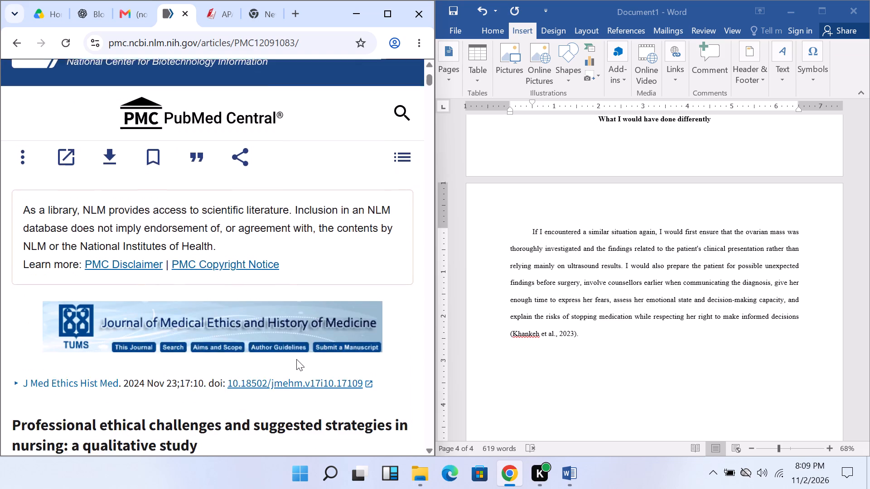
pyautogui.scroll(-2, 296, 359)
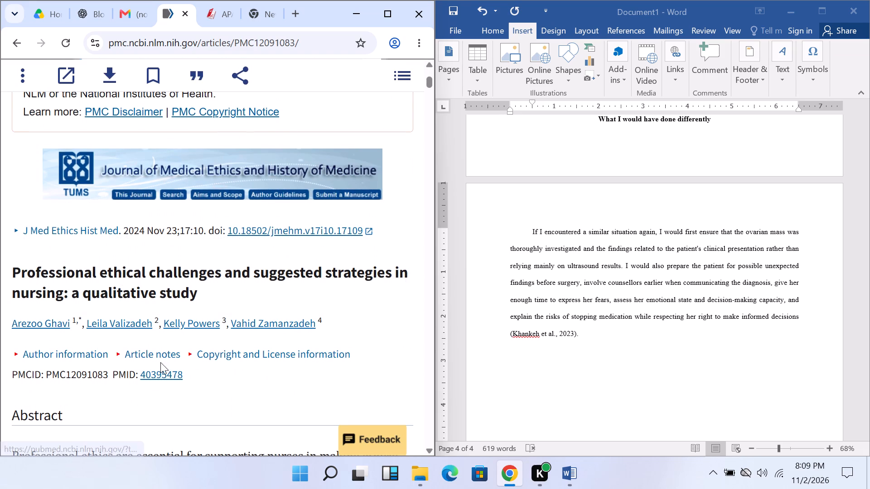
pyautogui.click(193, 65)
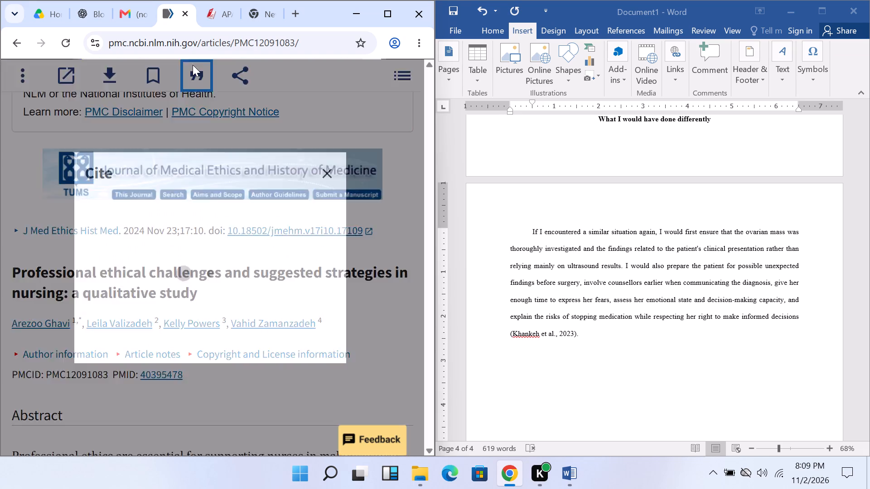
pyautogui.click(112, 341)
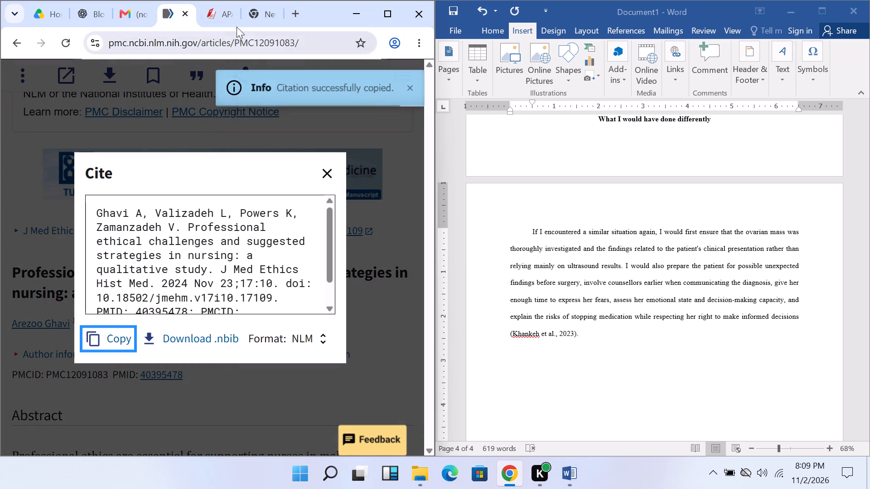
# In Citefast, look up the journal article with the copied NLM citation, pick the 2024 professional ethical challenges study, and save its APA 7 citation.
pyautogui.click(228, 22)
pyautogui.scroll(2, 126, 211)
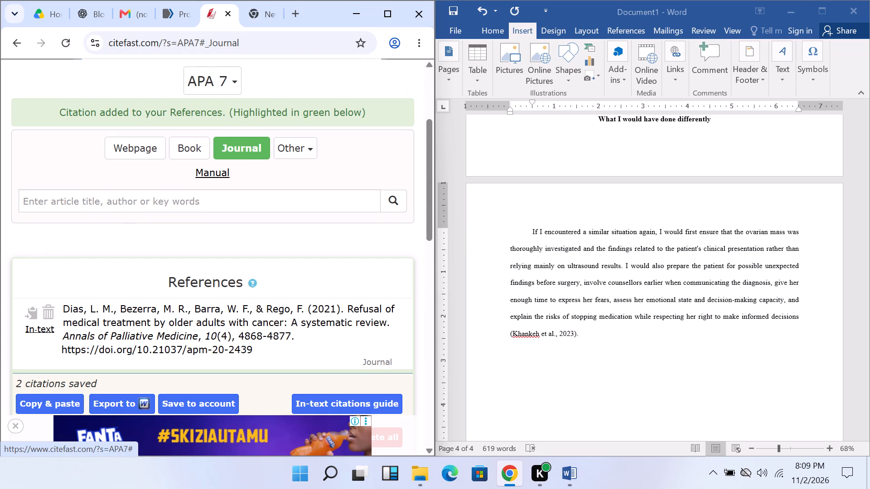
pyautogui.scroll(1, 126, 211)
pyautogui.click(98, 214)
pyautogui.hotkey('ctrl', 'v')
pyautogui.press('Return')
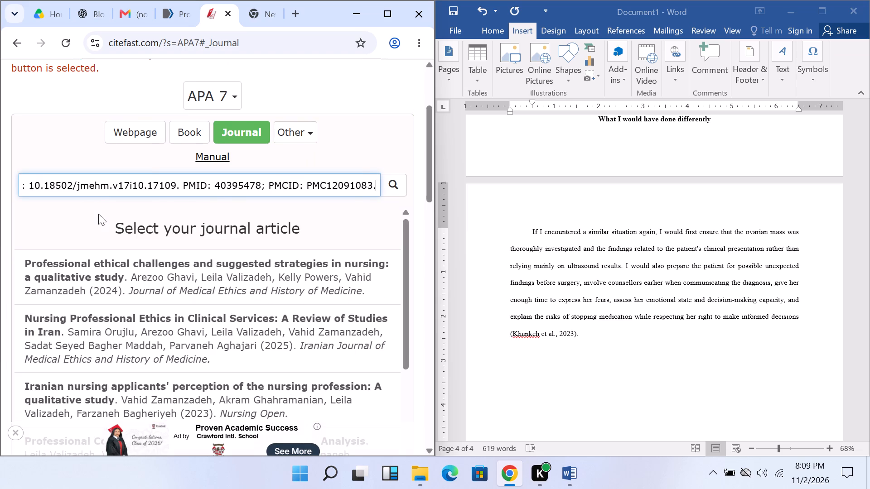
pyautogui.click(104, 279)
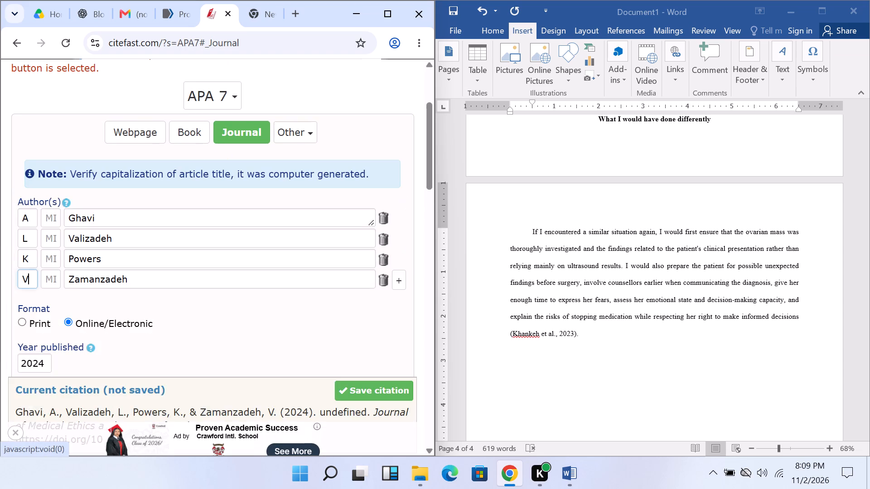
pyautogui.scroll(-3, 228, 324)
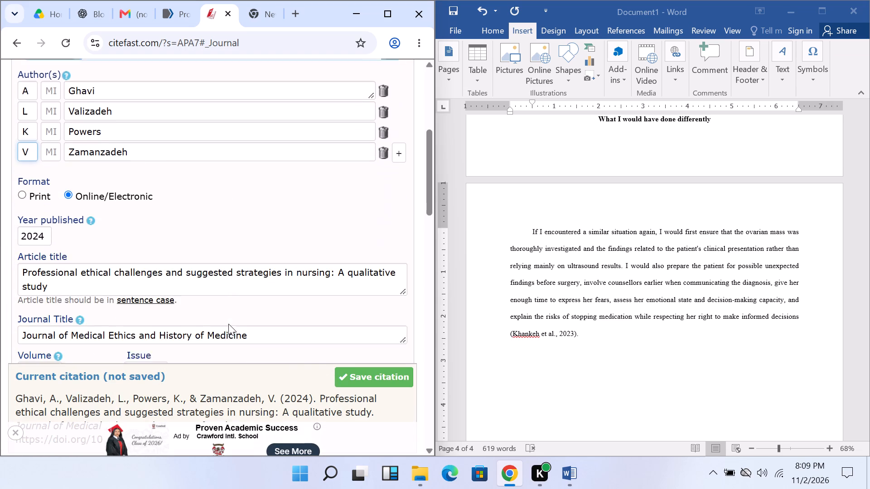
pyautogui.click(377, 380)
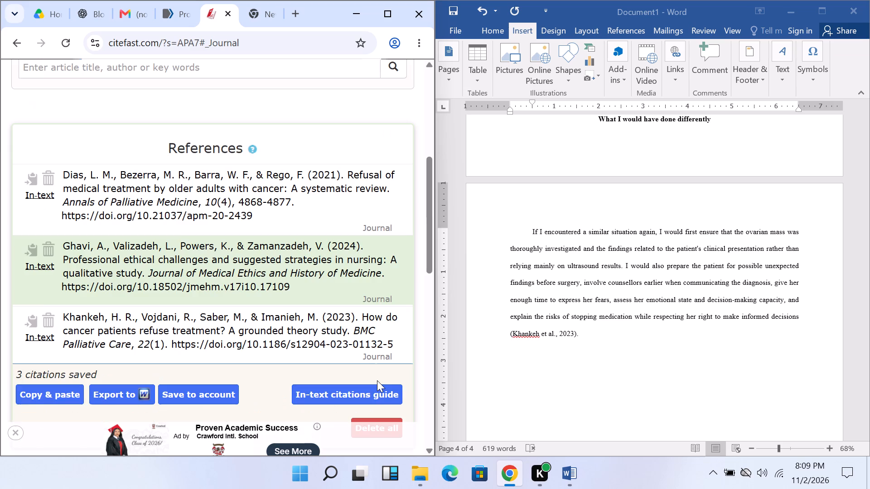
# Replace the in-text citation closing the "Whether I agree with the approaches taken" paragraph with Citefast's (Ghavi et al., 2024), without an extra space.
pyautogui.click(33, 266)
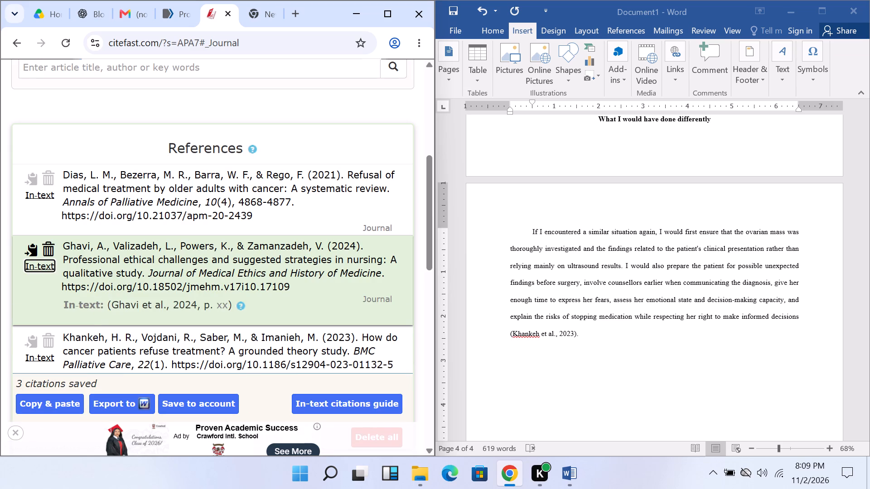
pyautogui.moveTo(103, 302); pyautogui.dragTo(195, 306)
pyautogui.hotkey('ctrl', 'c')
pyautogui.click(567, 476)
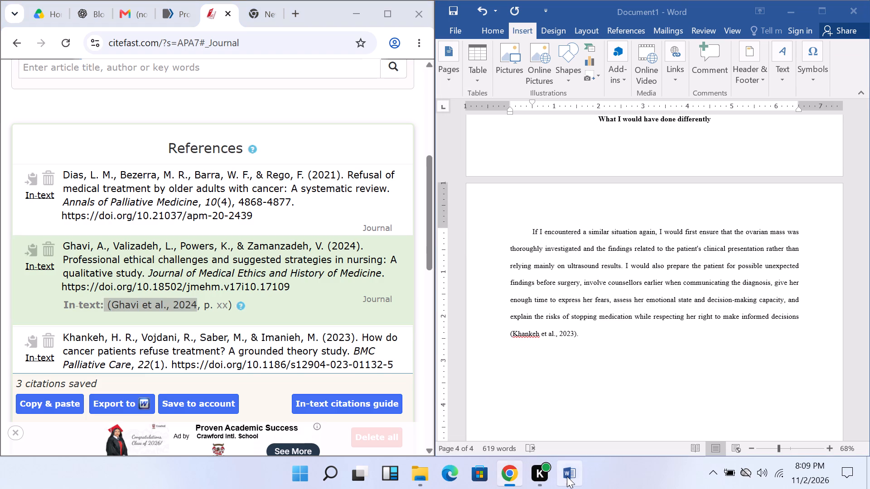
pyautogui.scroll(4, 614, 258)
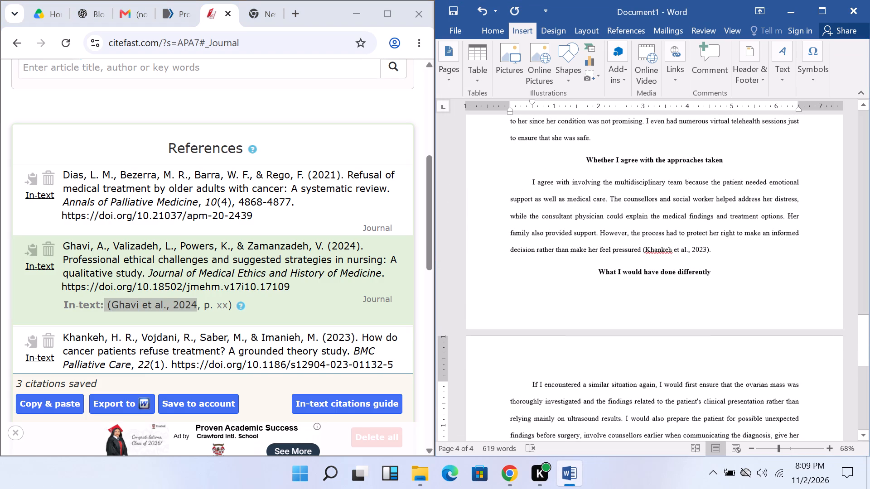
pyautogui.moveTo(643, 248); pyautogui.dragTo(698, 253)
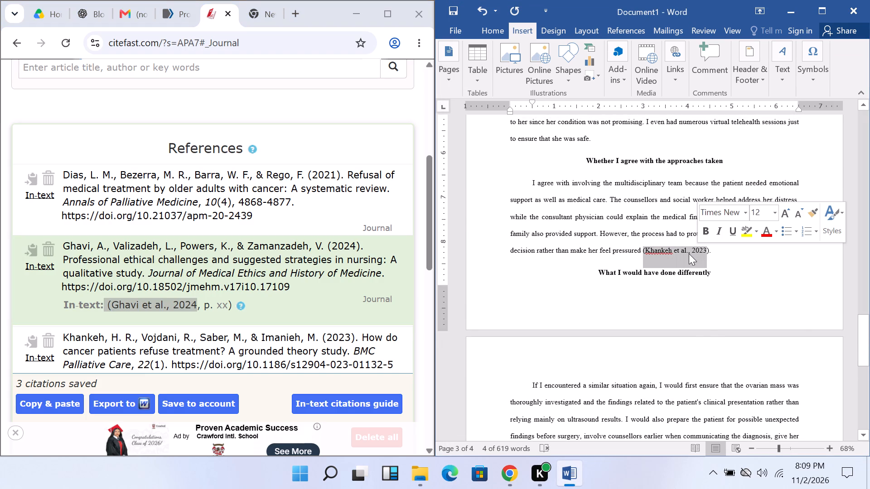
pyautogui.rightClick(689, 254)
pyautogui.click(758, 309)
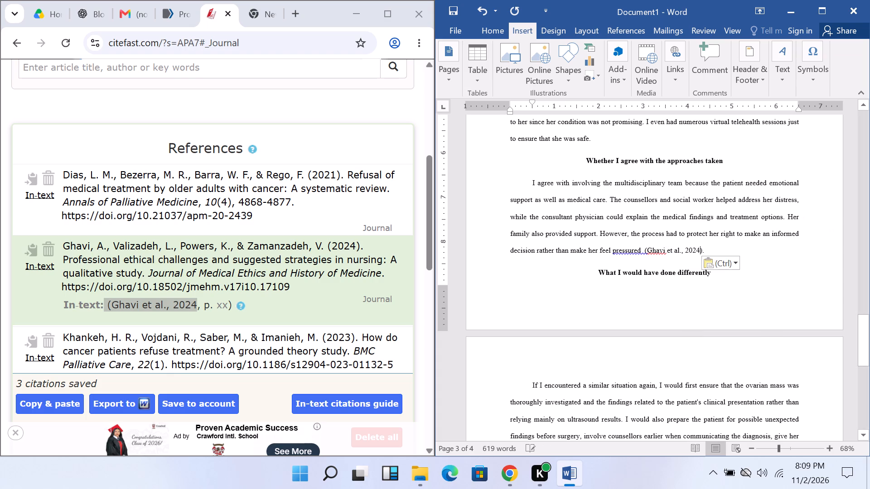
pyautogui.click(644, 248)
pyautogui.press('BackSpace')
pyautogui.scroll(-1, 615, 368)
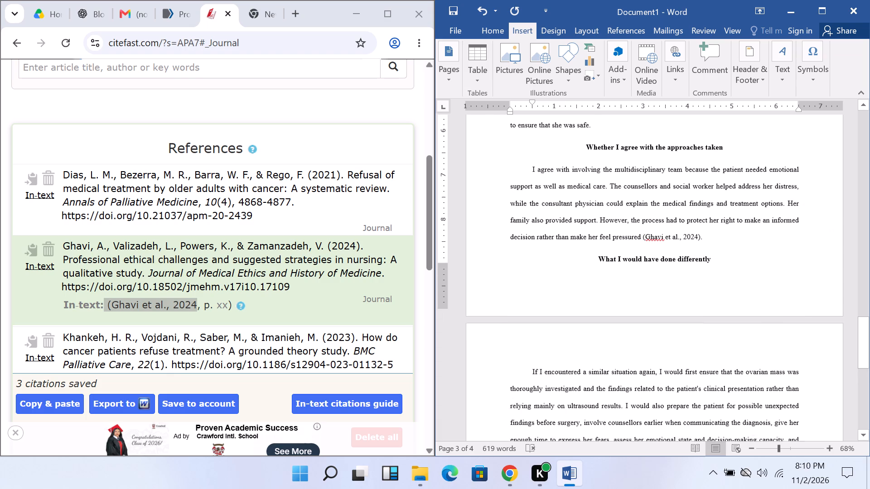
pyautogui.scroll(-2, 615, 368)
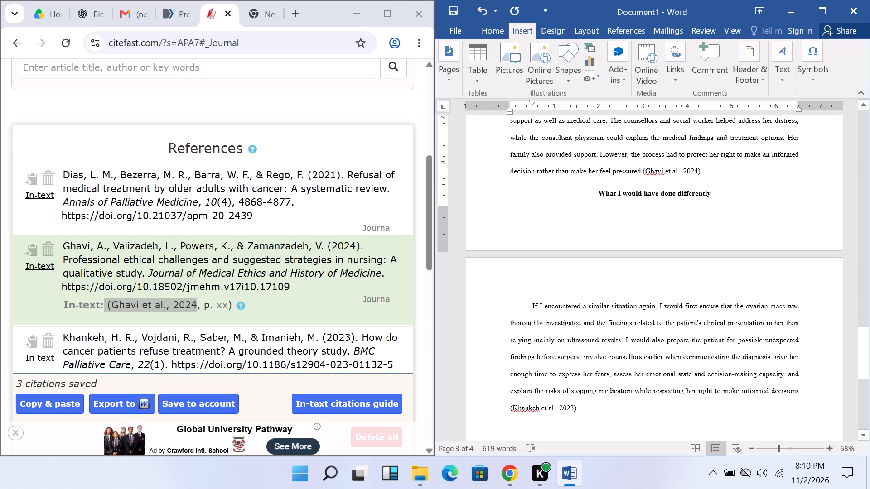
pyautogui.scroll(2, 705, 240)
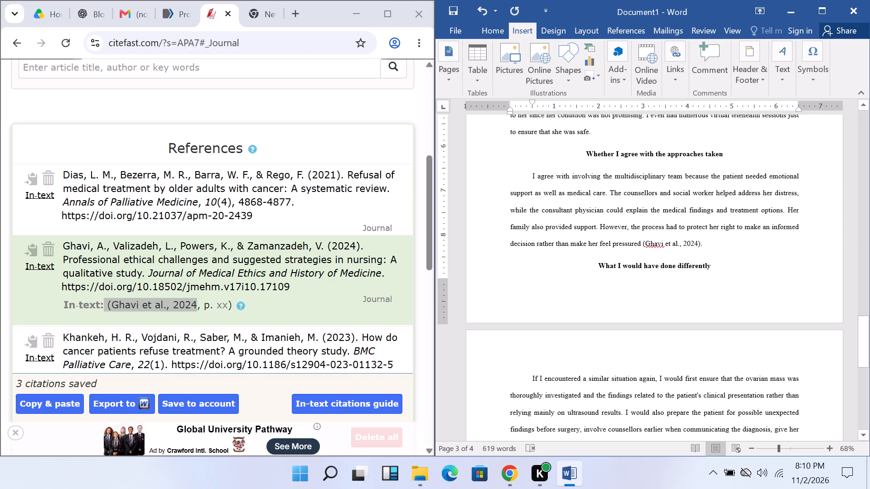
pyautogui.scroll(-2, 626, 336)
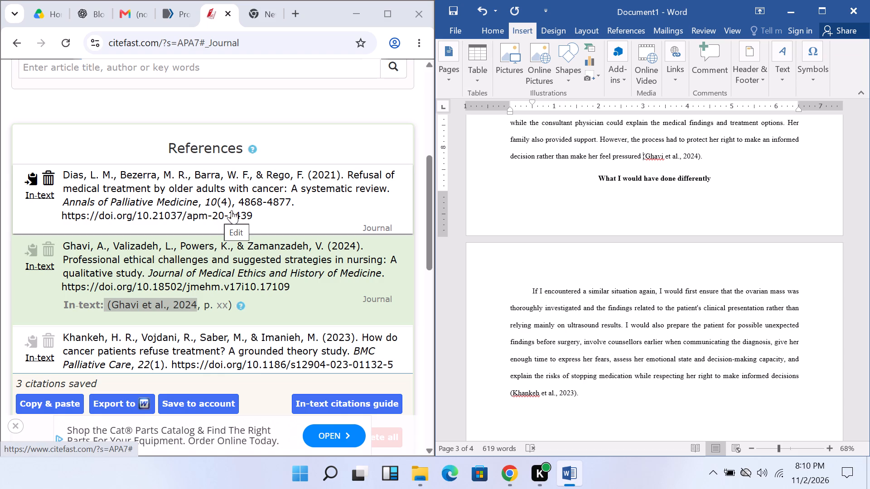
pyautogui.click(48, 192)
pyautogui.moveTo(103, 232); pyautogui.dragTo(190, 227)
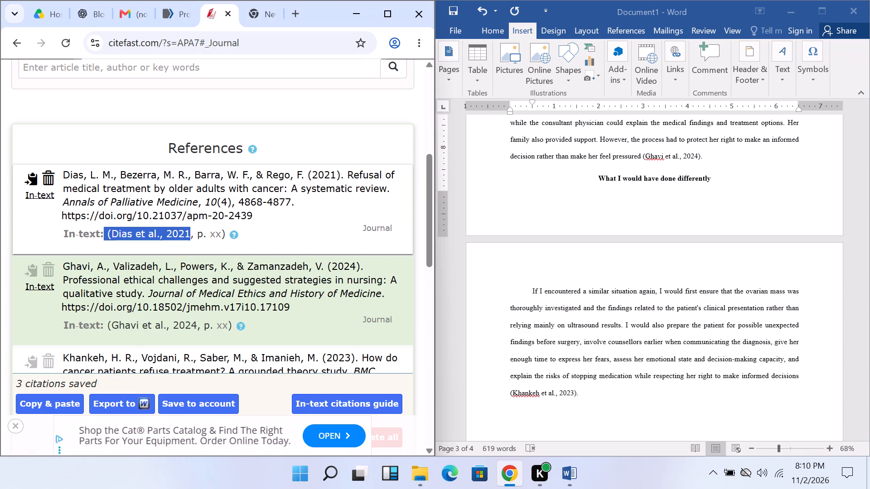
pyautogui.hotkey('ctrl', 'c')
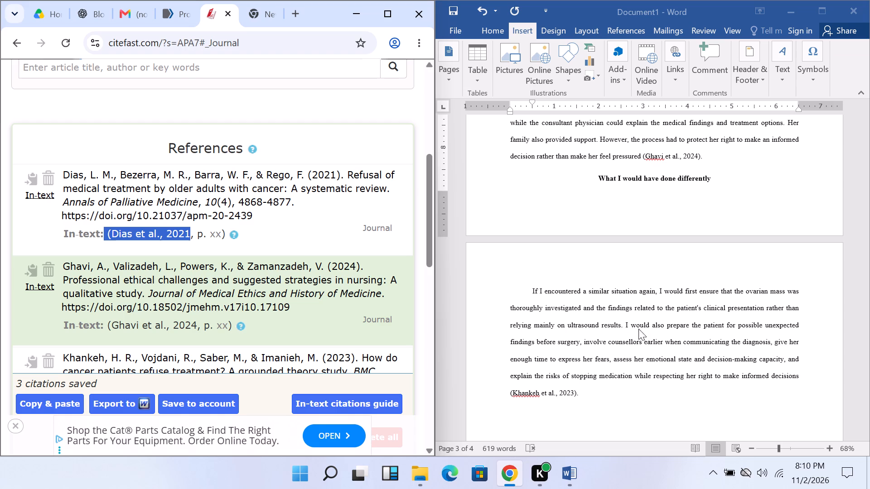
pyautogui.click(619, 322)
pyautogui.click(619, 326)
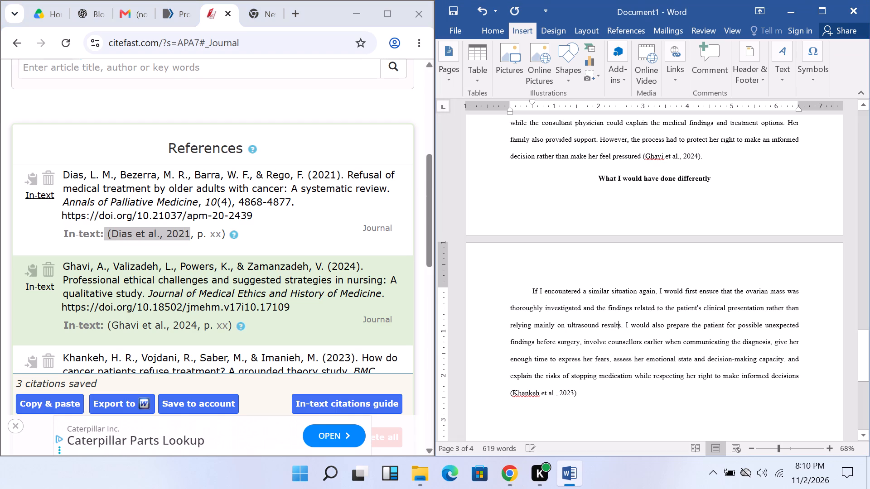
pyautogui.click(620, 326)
# Insert a page break after the final paragraph of the Word document and clear the first-line indent on the new page.
pyautogui.click(581, 389)
pyautogui.hotkey('ctrl', 'Return')
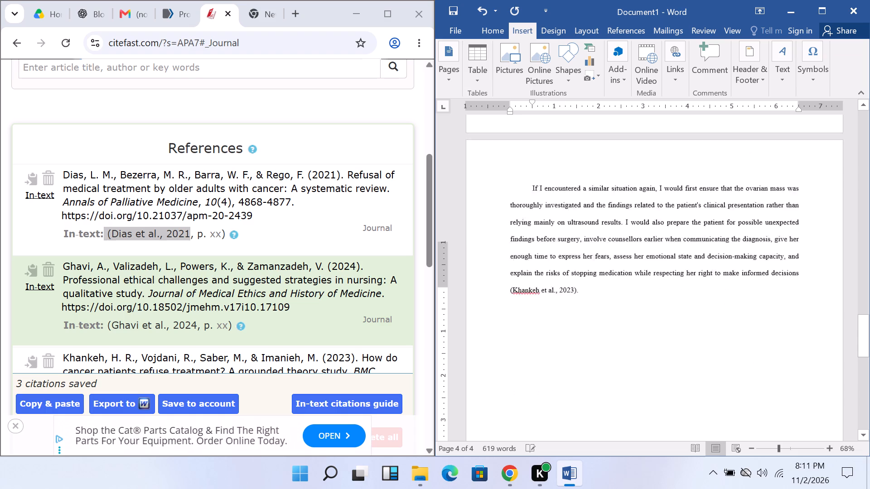
pyautogui.press('BackSpace')
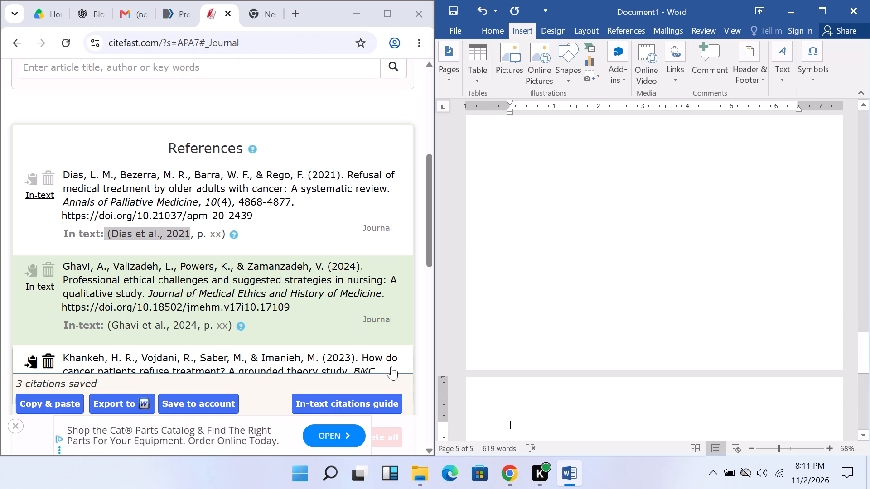
# In Citefast, open the reference list for copying, change its font to Times New Roman, and copy the whole list.
pyautogui.click(46, 401)
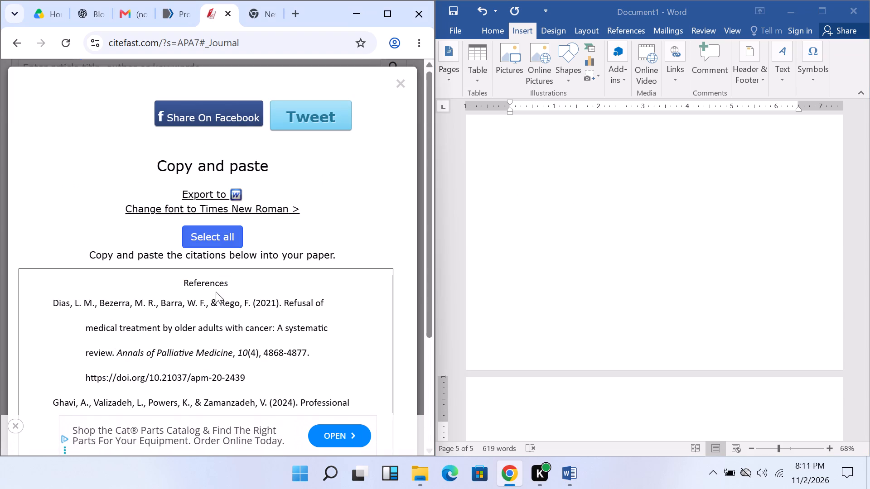
pyautogui.scroll(-2, 216, 292)
pyautogui.scroll(1, 216, 292)
pyautogui.click(154, 195)
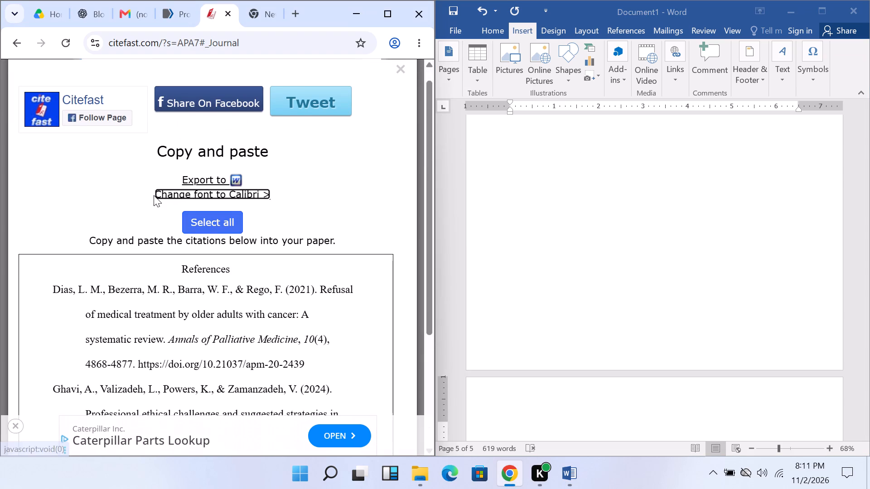
pyautogui.click(15, 428)
pyautogui.click(227, 226)
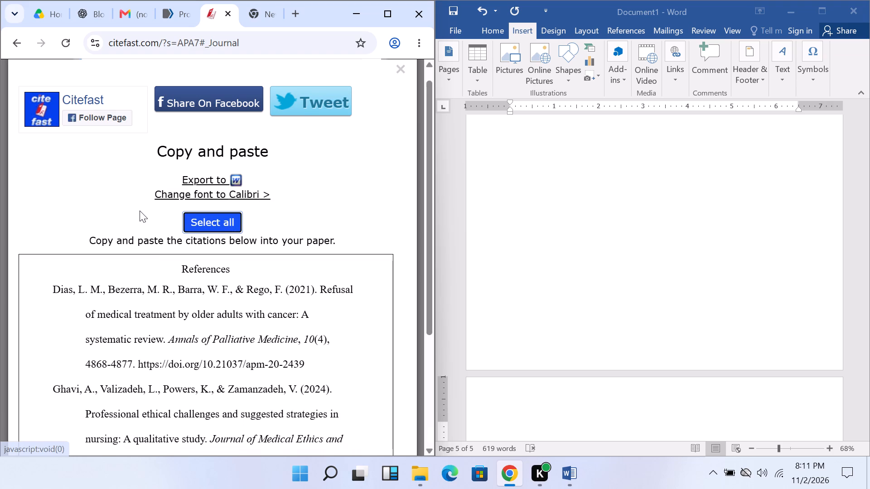
pyautogui.click(140, 211)
pyautogui.click(206, 221)
pyautogui.hotkey('ctrl', 'c')
pyautogui.hotkey('ctrl', 'c')
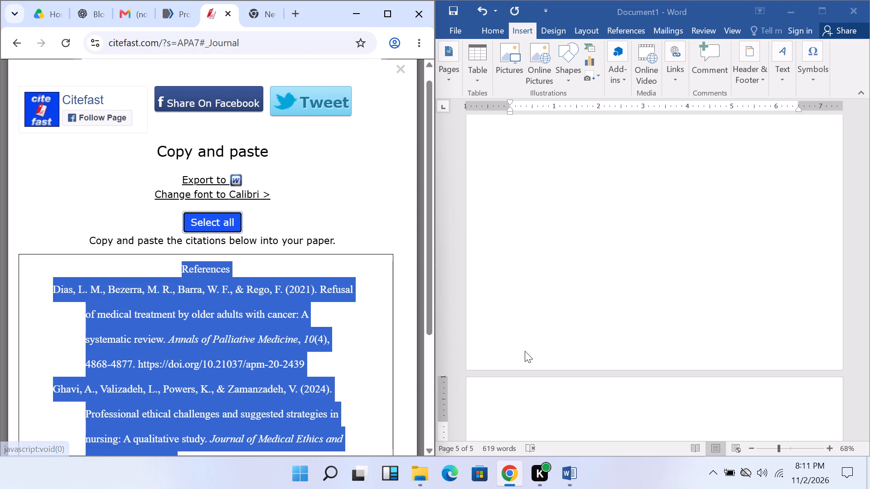
# Paste the copied reference list onto the blank last page of the Word document.
pyautogui.scroll(-5, 576, 378)
pyautogui.scroll(4, 576, 378)
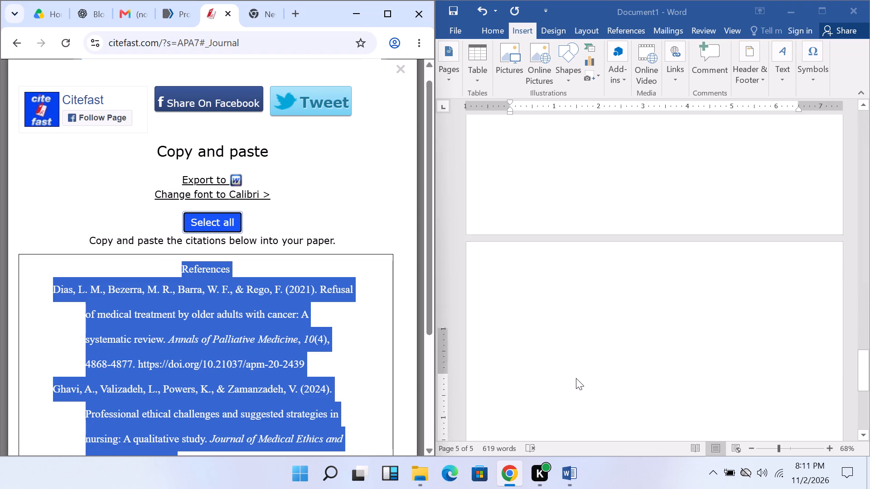
pyautogui.scroll(6, 576, 378)
pyautogui.scroll(-11, 576, 378)
pyautogui.click(507, 269)
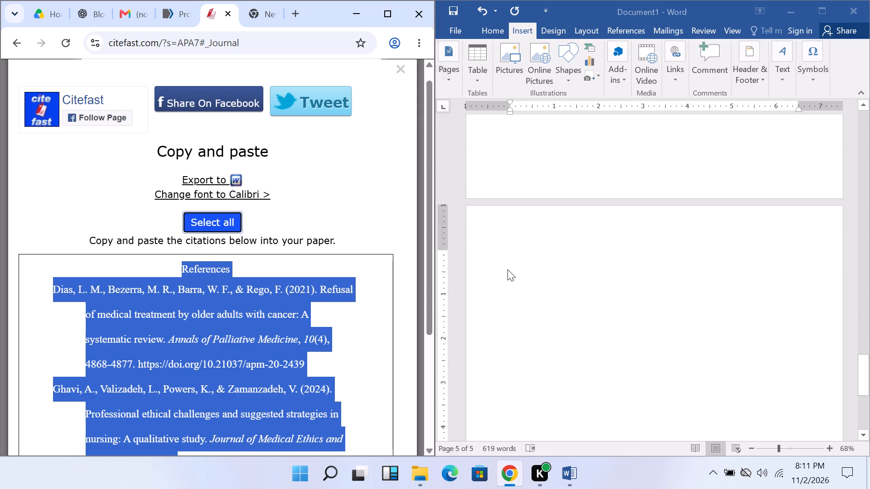
pyautogui.hotkey('ctrl', 'v')
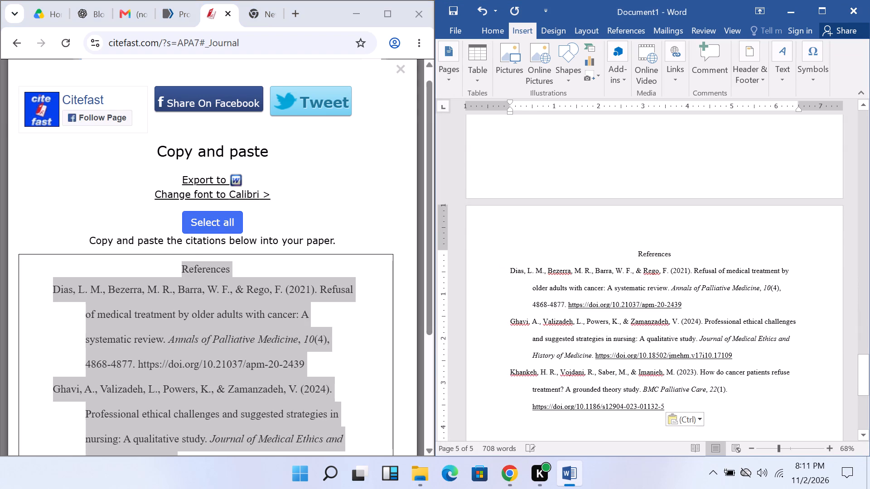
# Make the "References" heading above the pasted reference list bold.
pyautogui.click(490, 258)
pyautogui.click(484, 256)
pyautogui.click(474, 249)
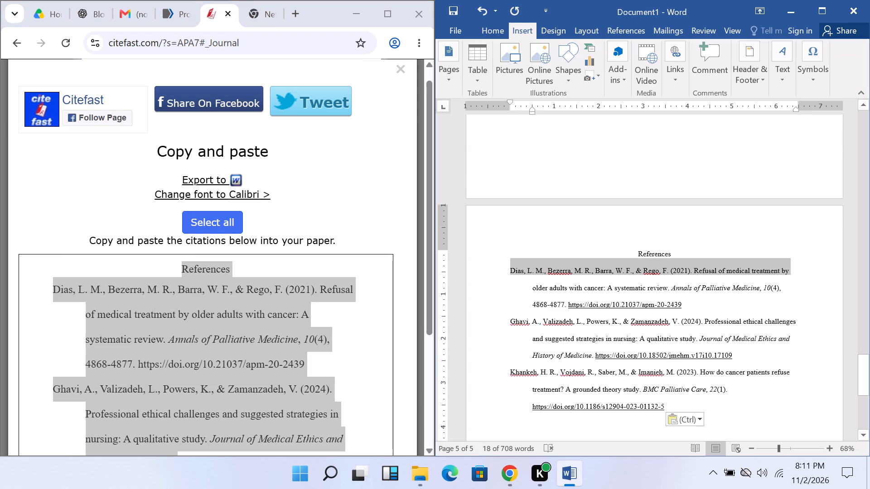
pyautogui.hotkey('ctrl', 'b')
pyautogui.click(631, 302)
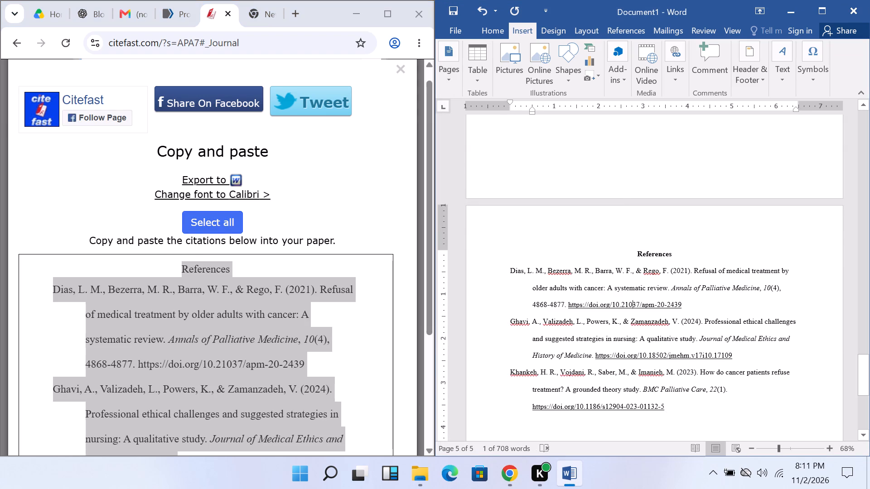
# Copy the text "Ethics and the DNP-Prepared Nurse" from the blog title heading on the second page of the Word document.
pyautogui.scroll(-7, 695, 303)
pyautogui.scroll(6, 695, 303)
pyautogui.scroll(15, 695, 303)
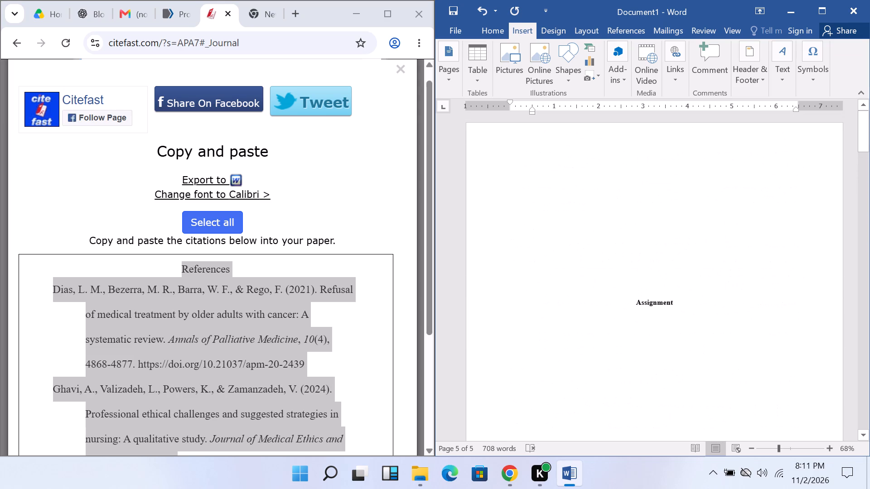
pyautogui.scroll(-1, 695, 303)
pyautogui.click(688, 271)
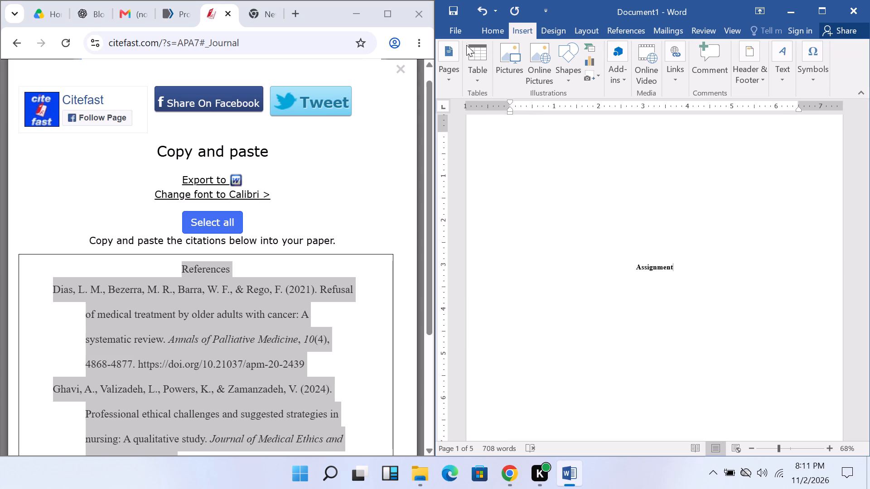
pyautogui.scroll(-6, 651, 258)
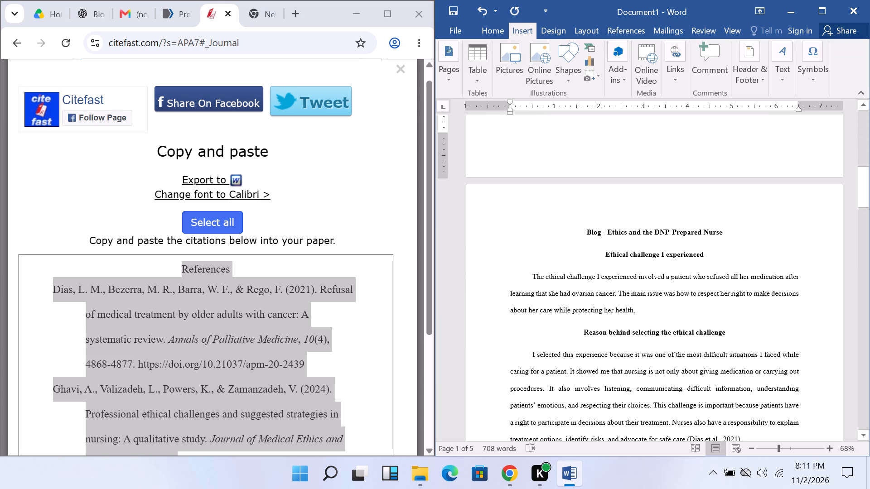
pyautogui.moveTo(607, 231); pyautogui.dragTo(628, 228)
pyautogui.moveTo(628, 228); pyautogui.dragTo(724, 229)
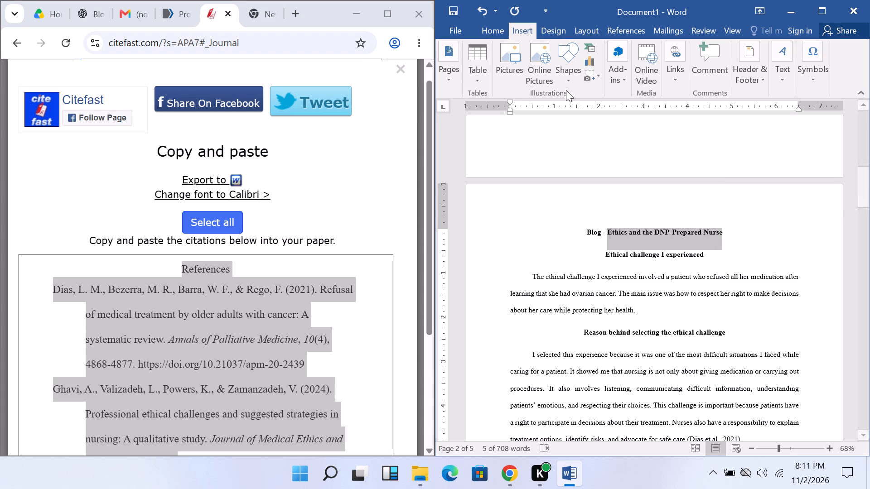
pyautogui.hotkey('ctrl', 'c')
# Save the document in the Documents folder as a Word Document named "Blog_Ethics and the DNP Prepared Nurse".
pyautogui.click(493, 32)
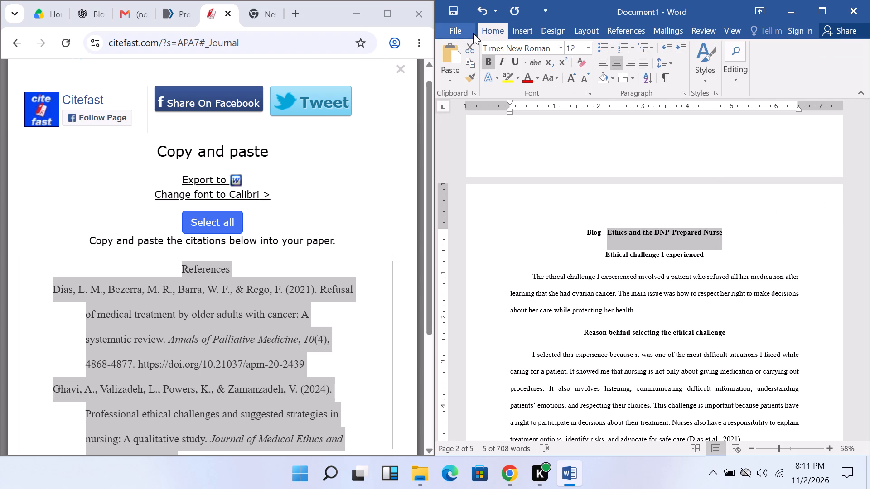
pyautogui.click(459, 33)
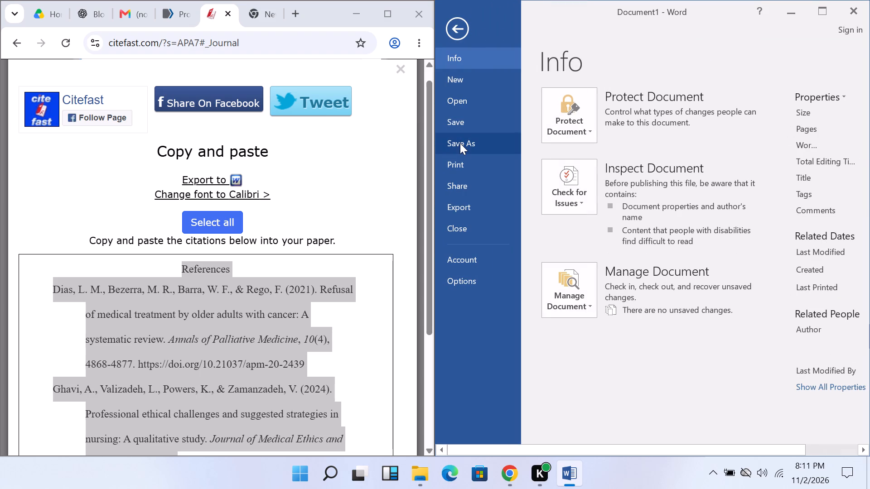
pyautogui.click(460, 143)
pyautogui.click(809, 124)
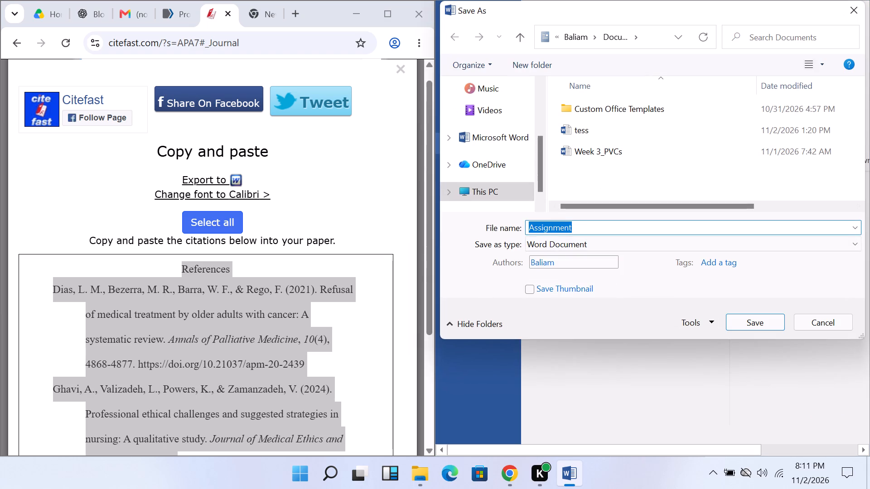
pyautogui.write('Blog_')
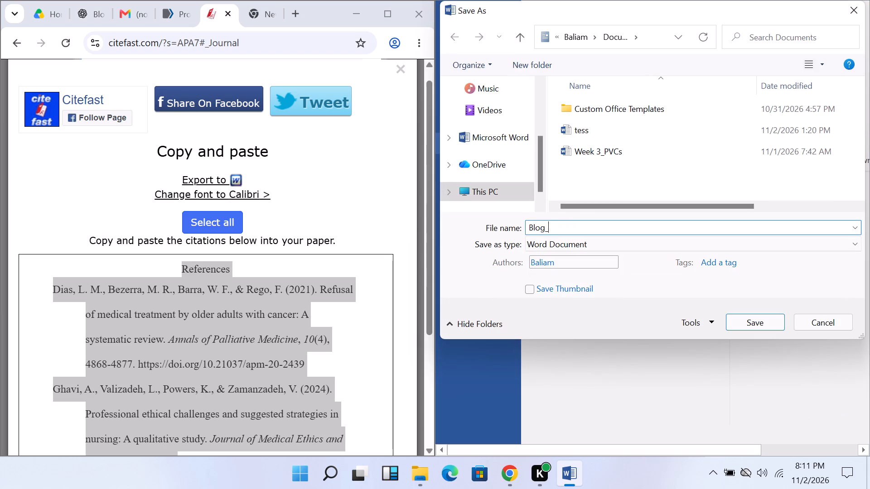
pyautogui.hotkey('ctrl', 'v')
pyautogui.click(620, 226)
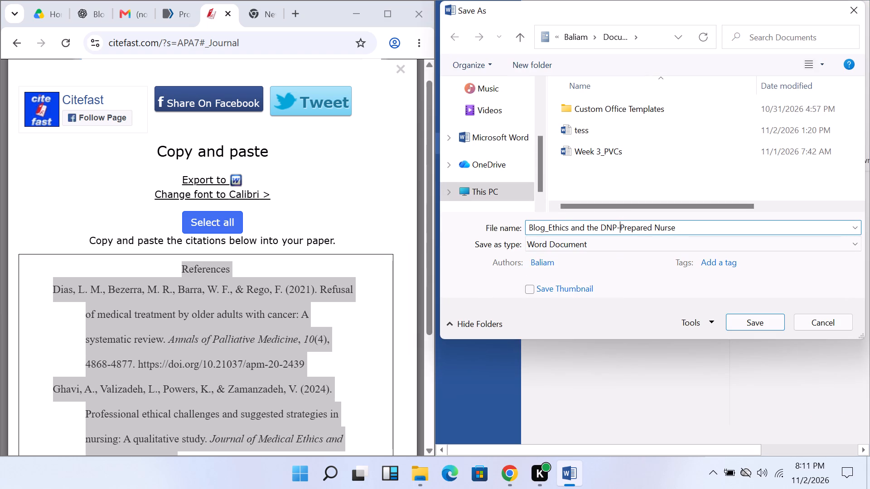
pyautogui.press('BackSpace')
pyautogui.press('space')
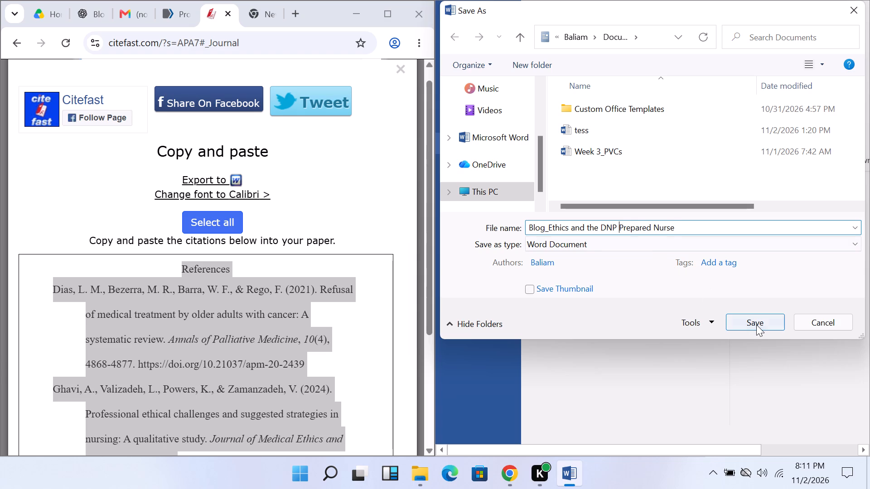
pyautogui.click(757, 325)
pyautogui.click(580, 236)
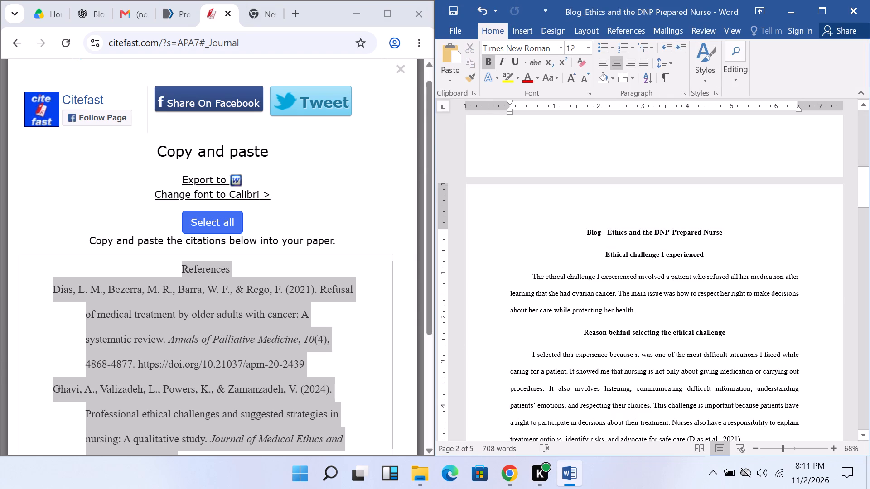
# Close the saved blog document and its Word window.
pyautogui.click(866, 4)
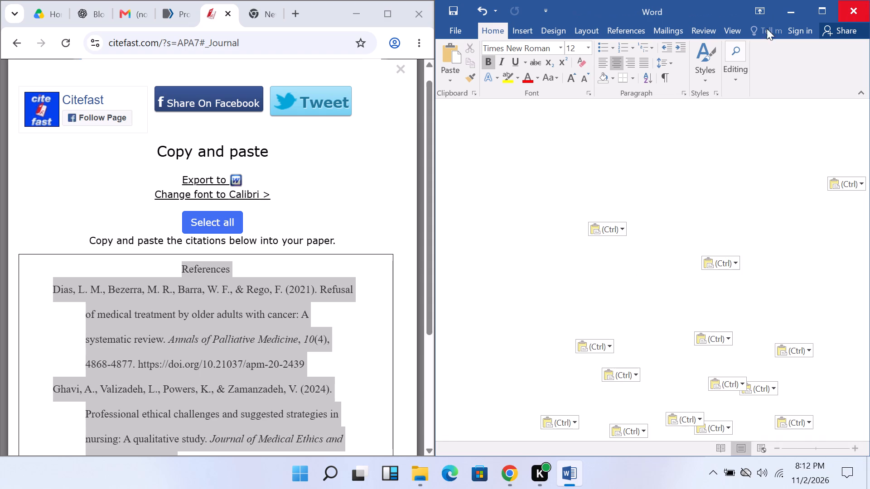
# Switch to Chrome and maximize the browser window.
pyautogui.click(379, 14)
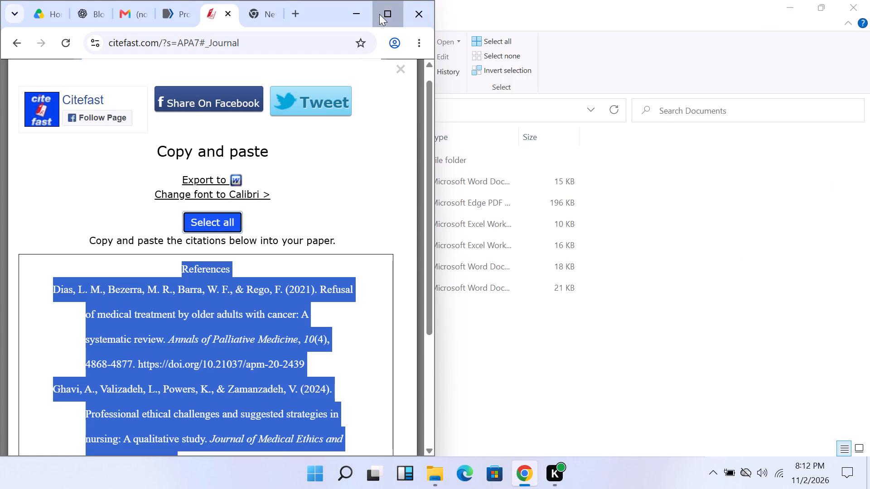